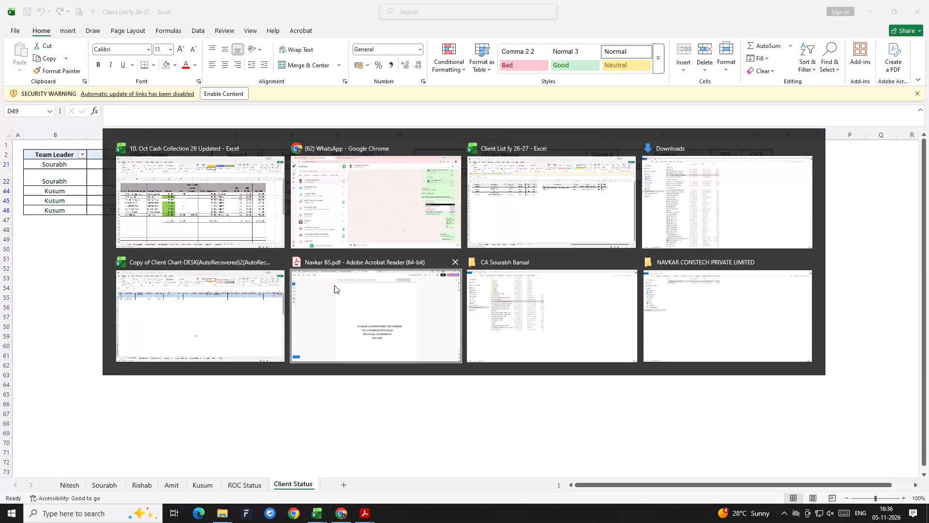
Switch to the Copy of Client Chart workbook and enter NA as the GST status of client no. 17.
click(319, 521)
click(441, 463)
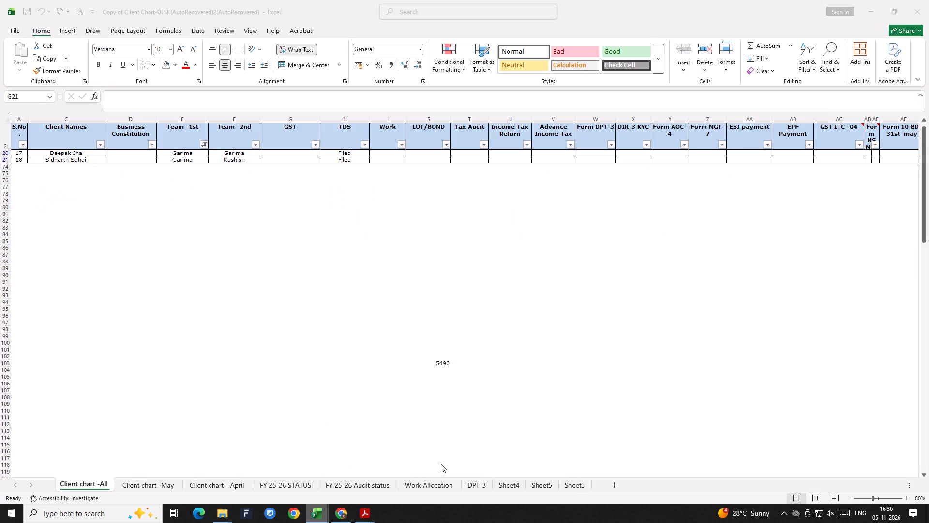
click(264, 205)
key(Up)
key(Up)
key(Up)
key(Up)
key(Up)
key(Up)
key(Up)
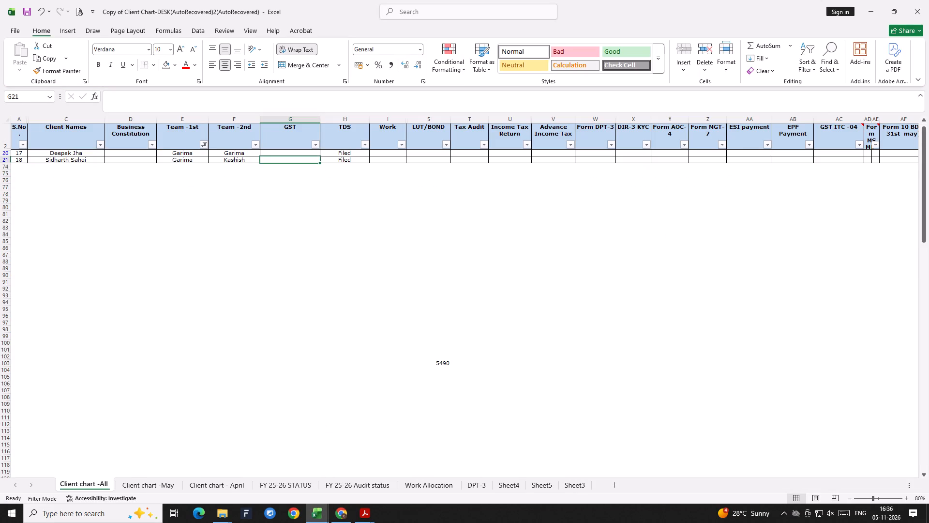
key(Up)
key(Return)
key(Up)
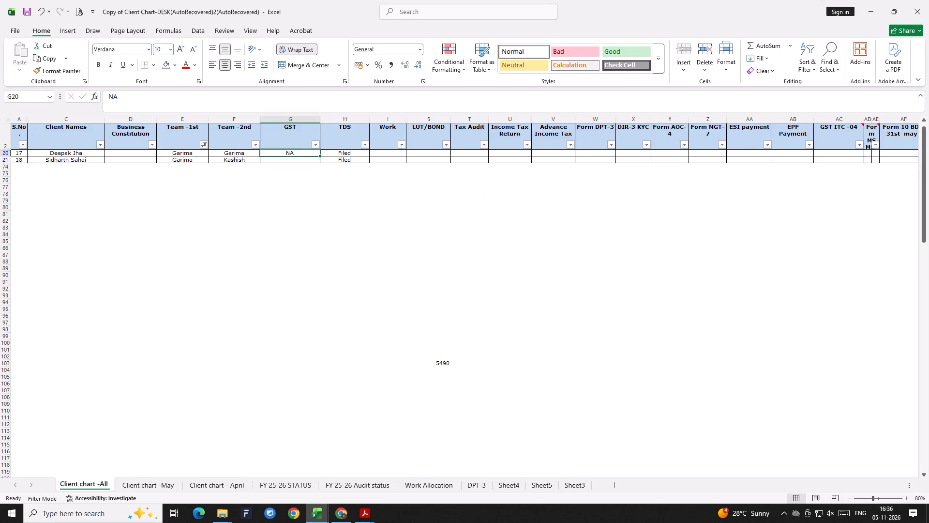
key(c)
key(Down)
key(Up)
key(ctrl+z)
Copy the NA GST status from client no. 17 to client no. 18.
key(ctrl+c)
key(Down)
key(ctrl+v)
key(Escape)
key(Up)
Set the TDS status of clients no. 17 and 18 to "To be Pay".
key(Right)
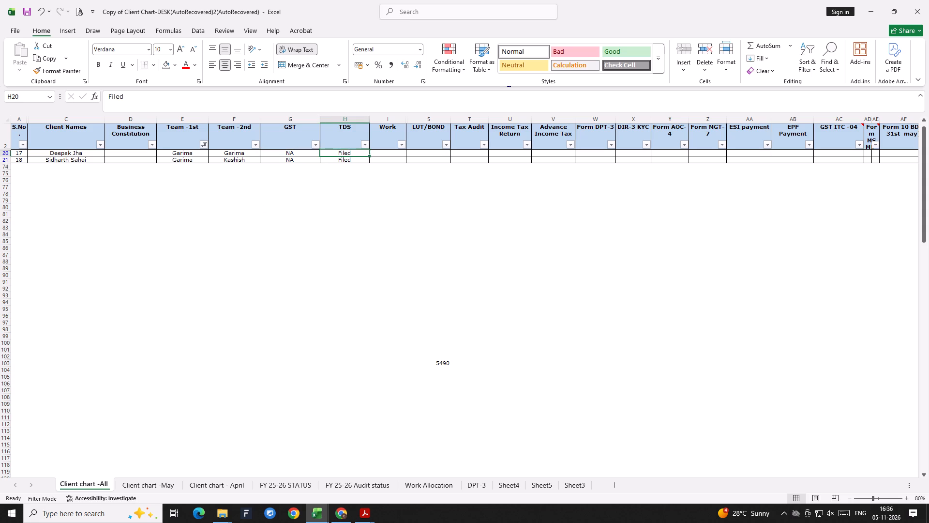
text(be)
key(space)
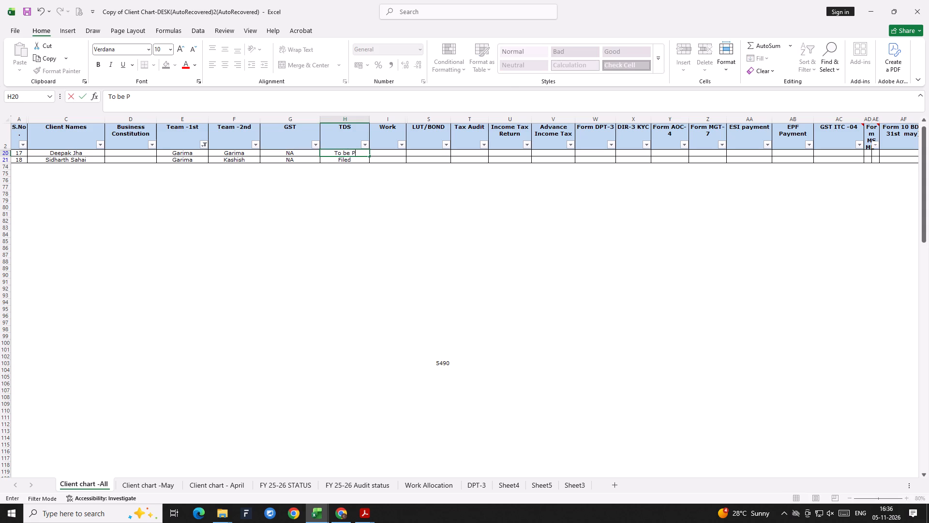
key(BackSpace)
key(y)
key(Return)
key(Up)
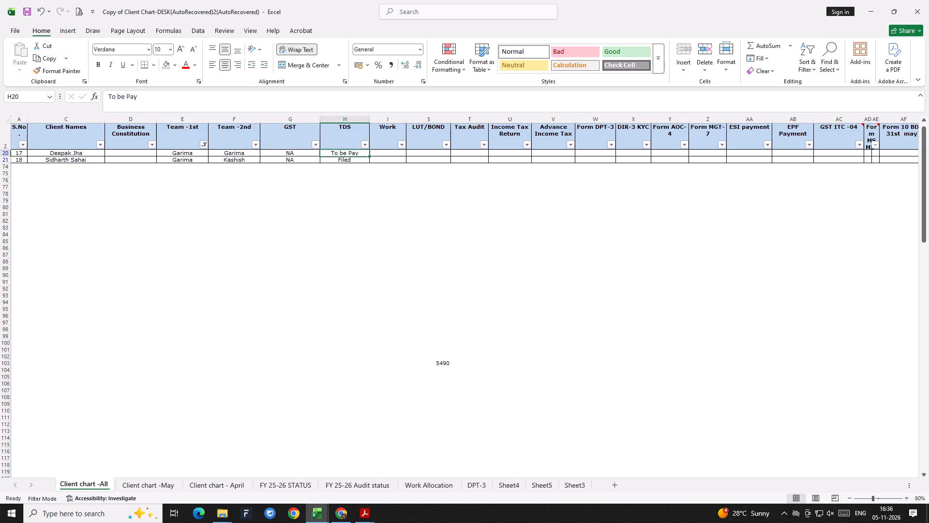
key(ctrl+c)
key(Down)
key(ctrl+v)
key(Escape)
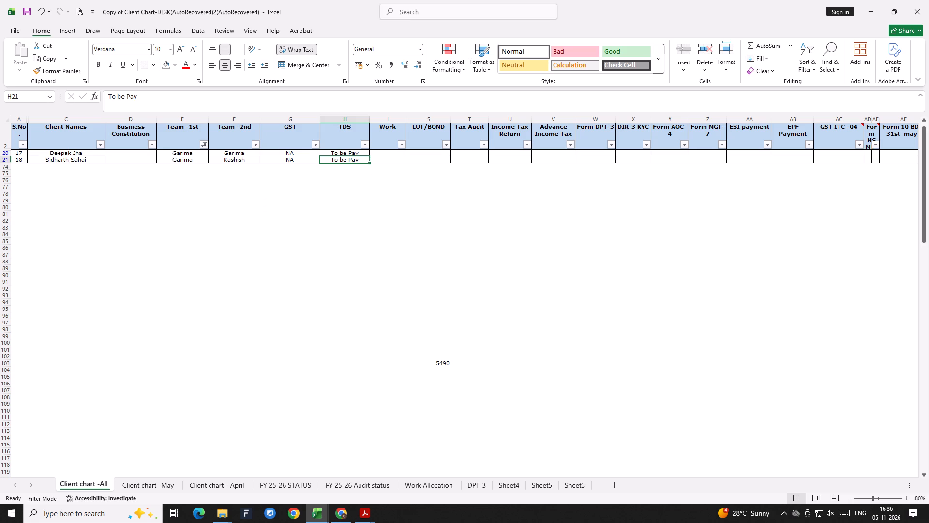
Fill the TDS cells of clients no. 17 and 18 with the standard yellow.
key(Up)
key(shift+Down)
key(shift+Left)
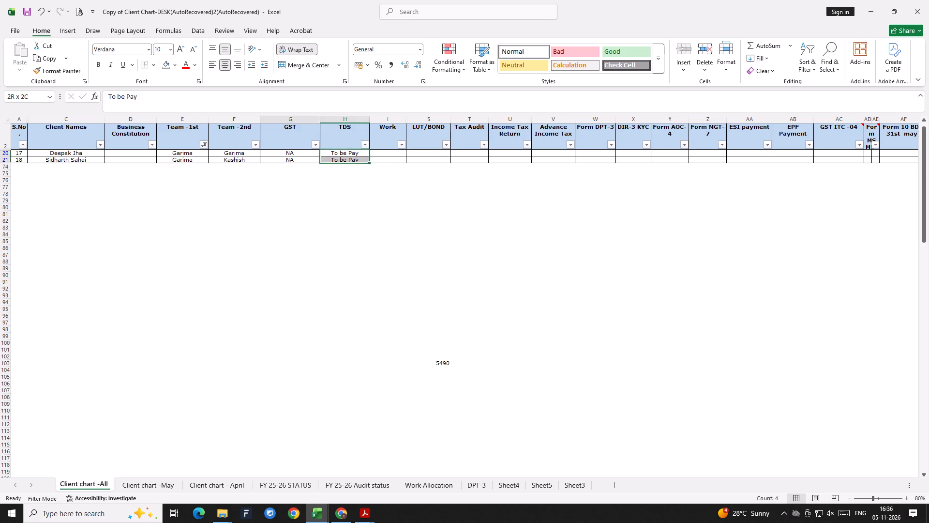
key(shift+Right)
key(alt+h)
key(alt+h)
key(Down)
key(Down)
key(Down)
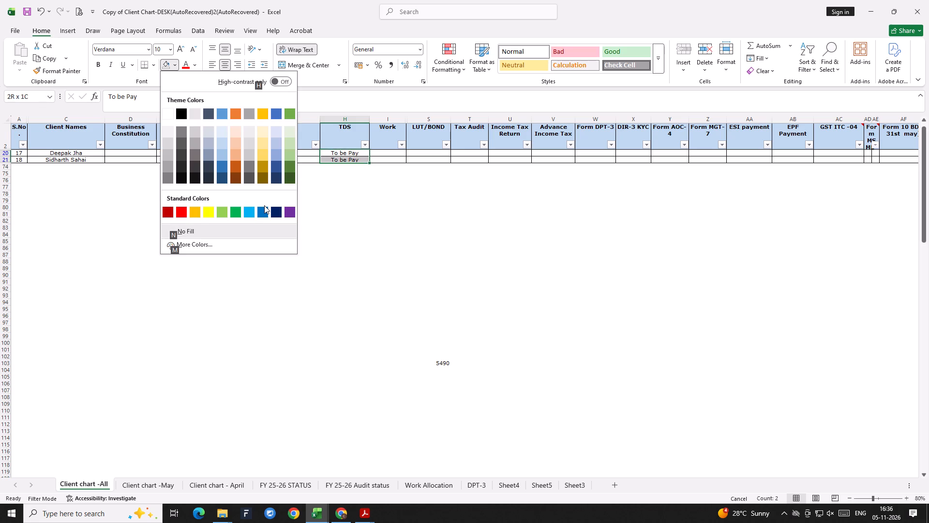
key(Down)
key(Down)
key(Down)
key(Right)
key(Right)
key(Right)
key(Return)
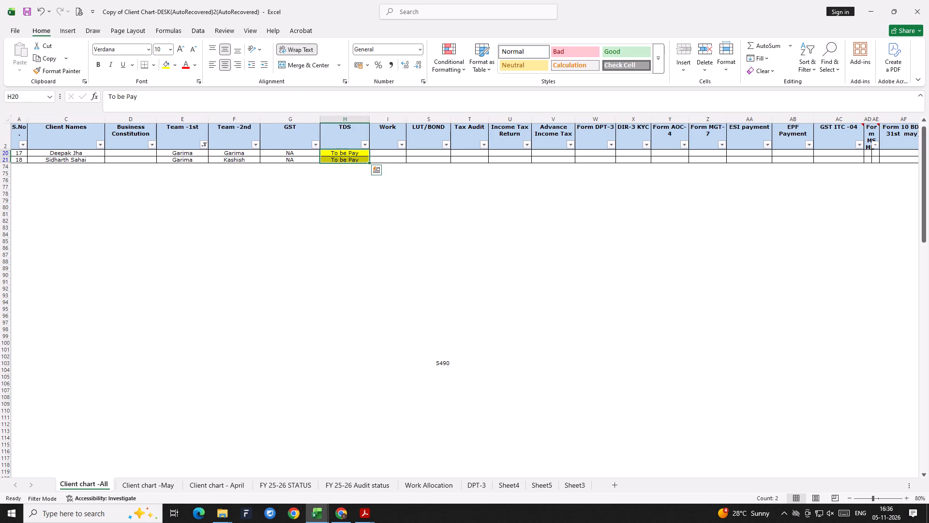
Switch to the Client List fy 26-27 workbook and filter Team 1 on the Client Status sheet to Kashish only, instead of Garima.
key(alt+Tab)
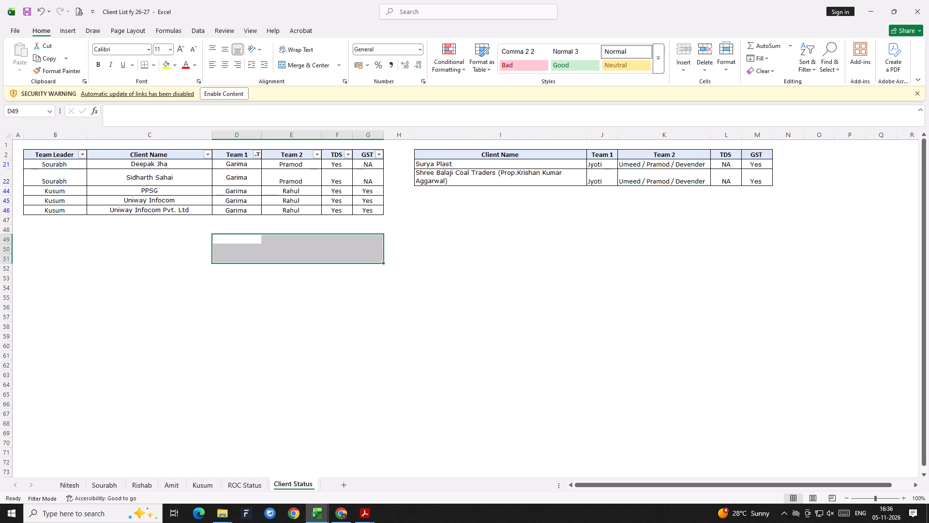
click(239, 189)
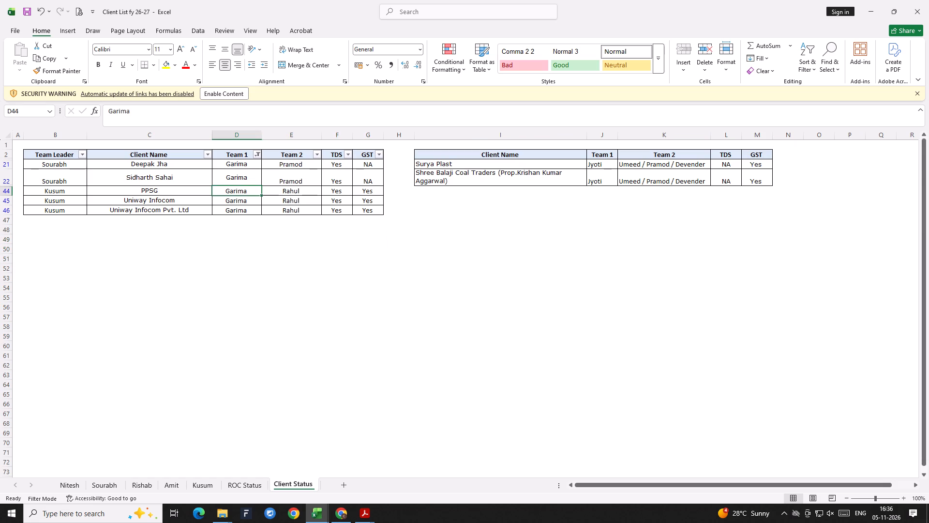
click(255, 157)
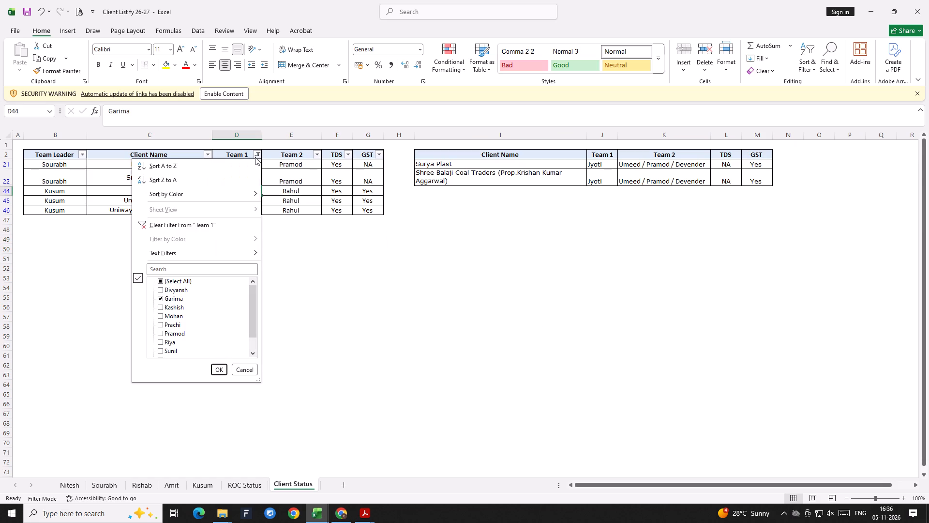
key(Down)
key(Down)
key(Down)
key(Down)
key(Down)
key(Down)
key(Down)
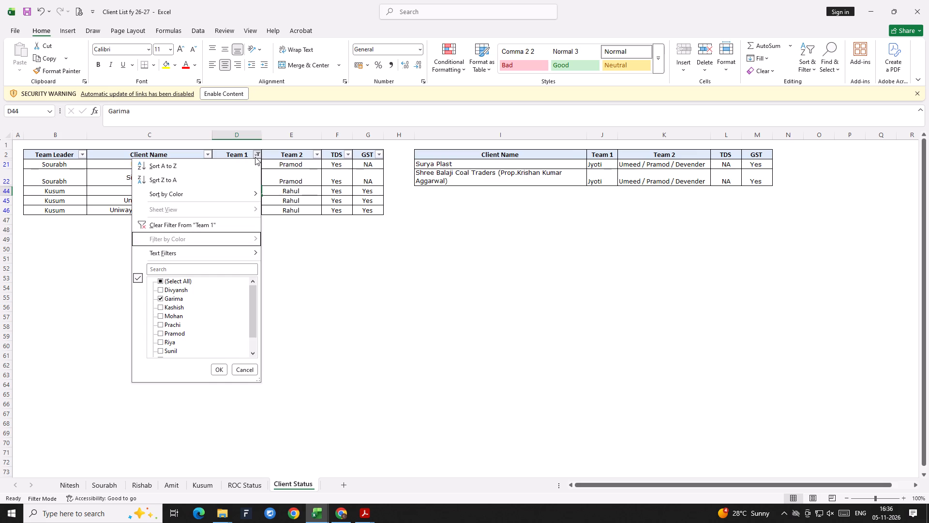
key(Down)
key(Down)
key(Down)
key(Down)
key(space)
key(Down)
key(space)
key(Return)
key(Down)
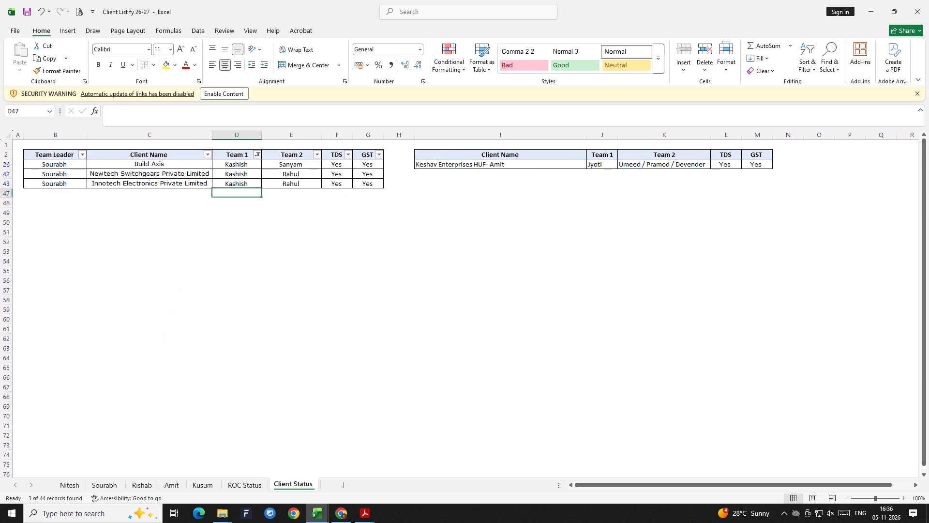
key(Up)
key(Up)
key(Up)
key(Up)
key(Down)
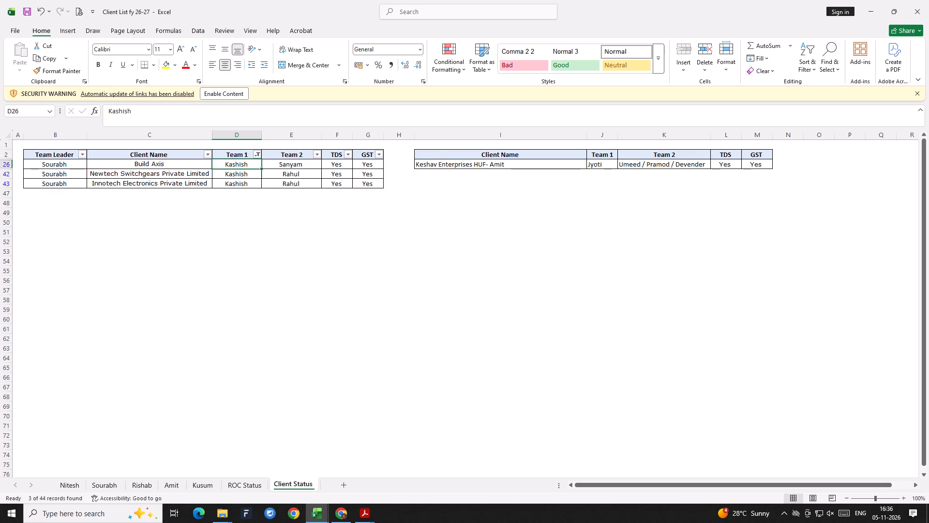
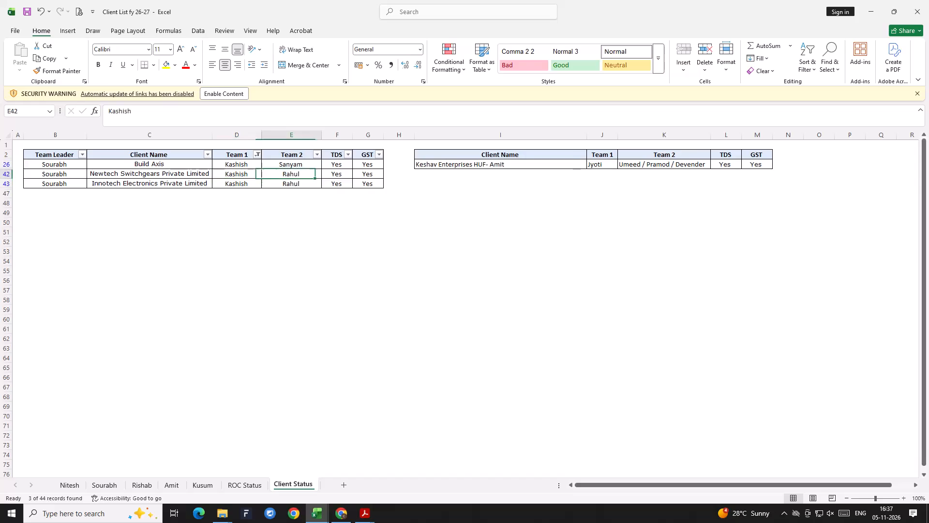
Switch to the client chart workbook and filter its Team -1st column to Kashish only, instead of Garima.
key(Up)
key(Right)
key(alt+Tab)
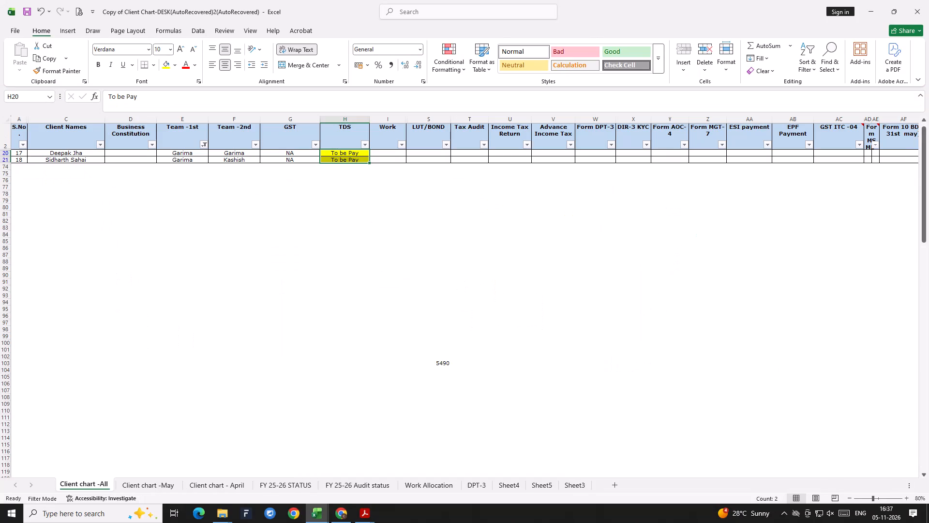
click(205, 145)
key(Down)
key(Down)
key(Down)
key(Down)
key(Down)
key(Down)
key(Down)
key(Down)
key(Down)
key(Down)
key(Down)
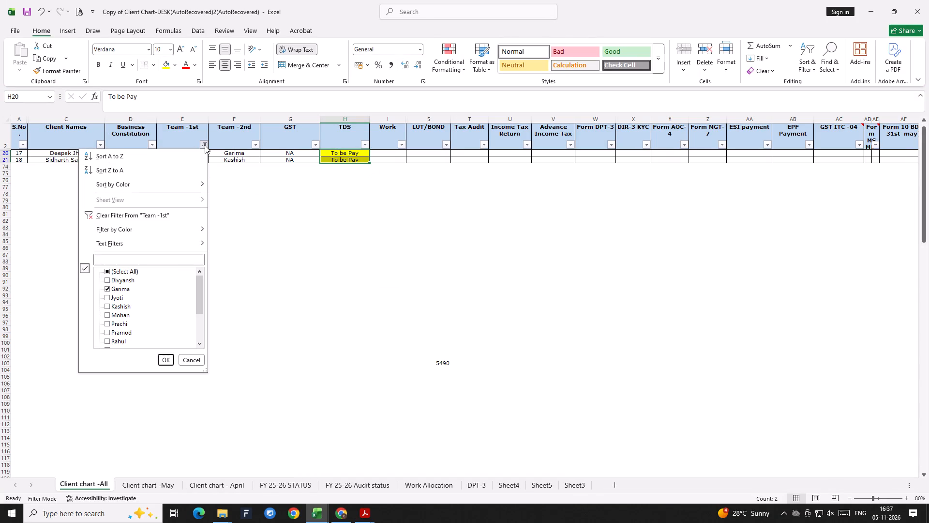
key(space)
key(Down)
key(Down)
key(space)
key(Return)
Examine the Kashish rows in the client chart and compare them with the Kashish clients on the Client Status sheet.
key(Down)
key(Down)
key(Left)
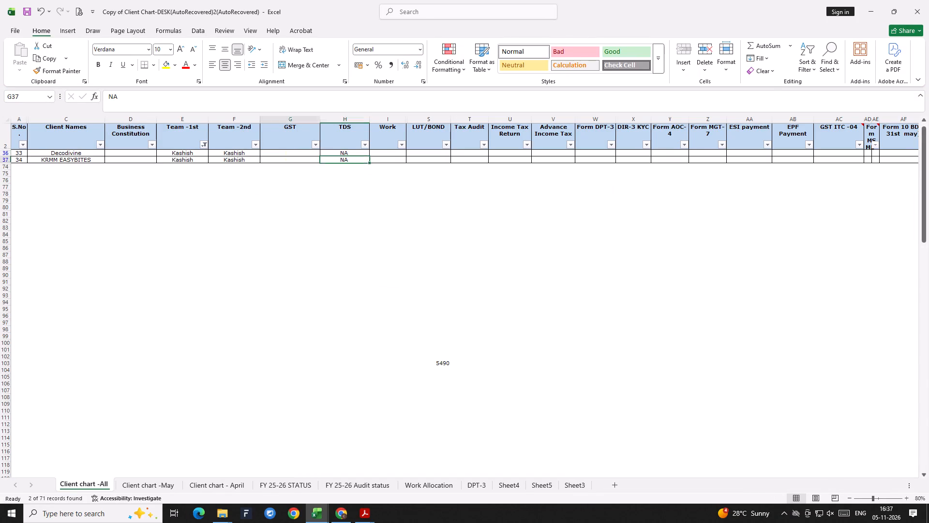
key(Up)
key(Left)
key(Left)
key(Down)
key(Down)
key(Right)
key(Up)
key(Right)
key(Up)
key(Left)
key(Left)
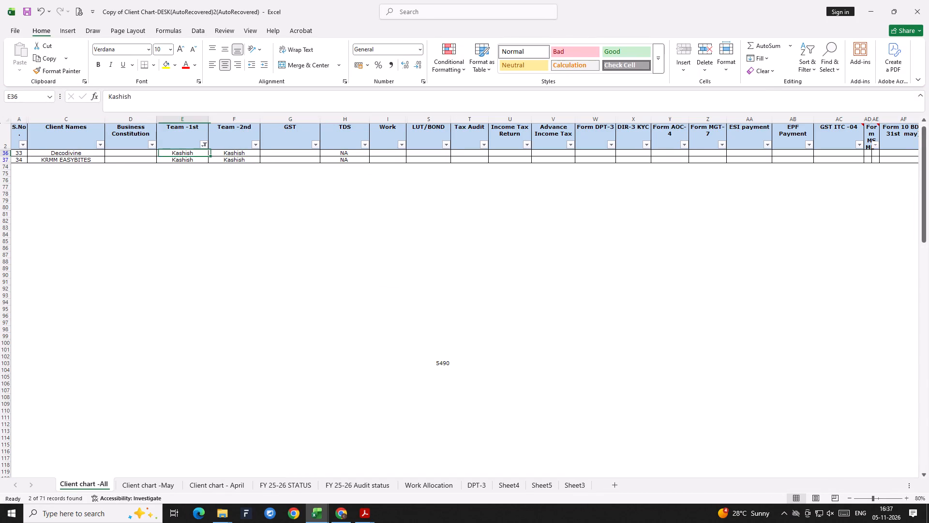
key(alt+Tab)
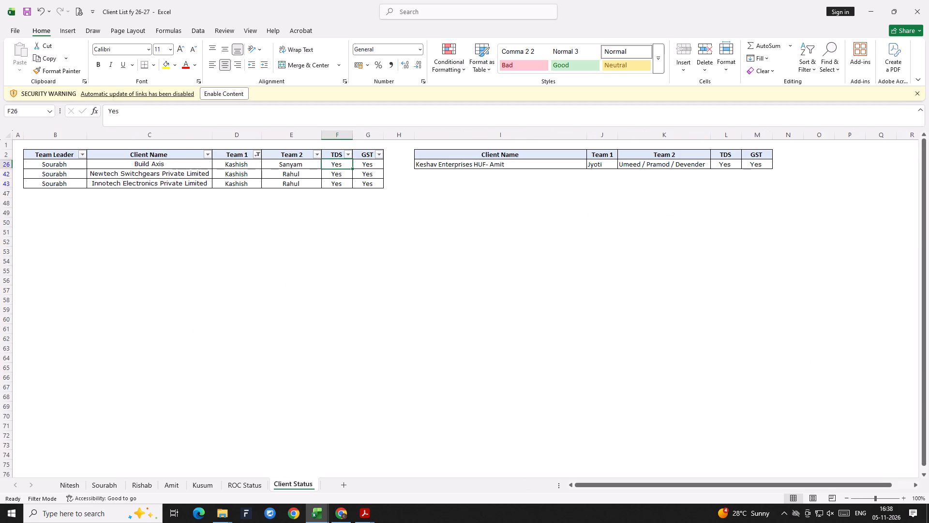
Return to the client chart and filter Team -1st to Rahul only, instead of Kashish.
key(alt+Tab)
click(205, 145)
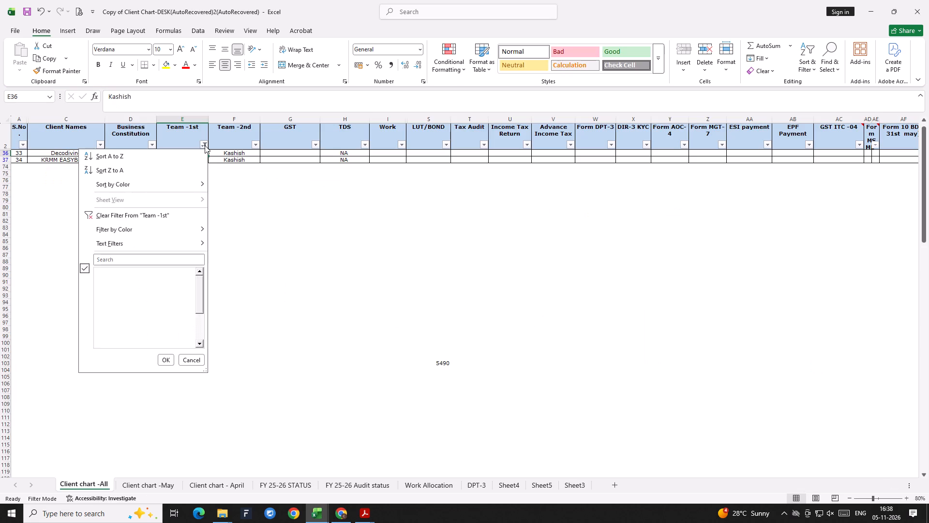
key(Right)
key(Down)
key(Down)
key(Down)
key(Down)
key(Down)
key(Down)
key(Down)
key(Down)
key(Down)
key(Down)
key(Down)
key(Down)
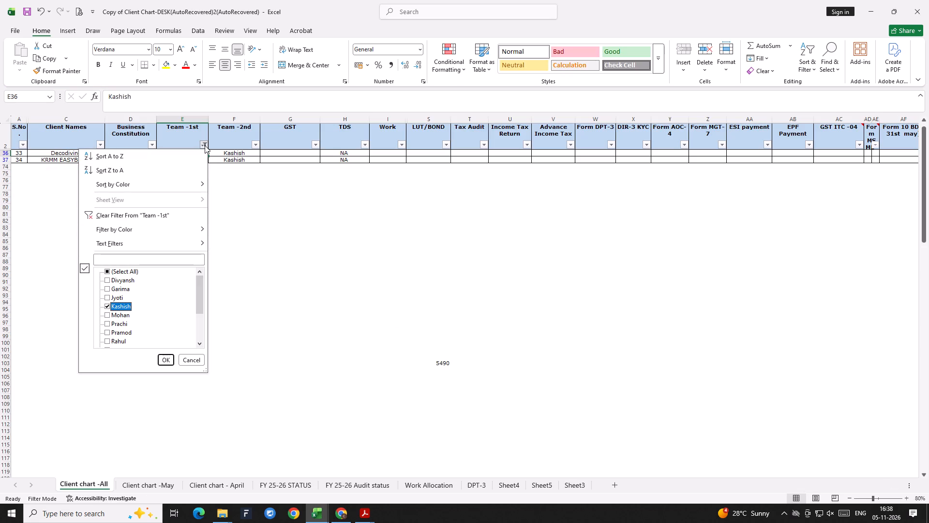
key(space)
key(Down)
key(Down)
key(Down)
key(Down)
key(space)
key(Return)
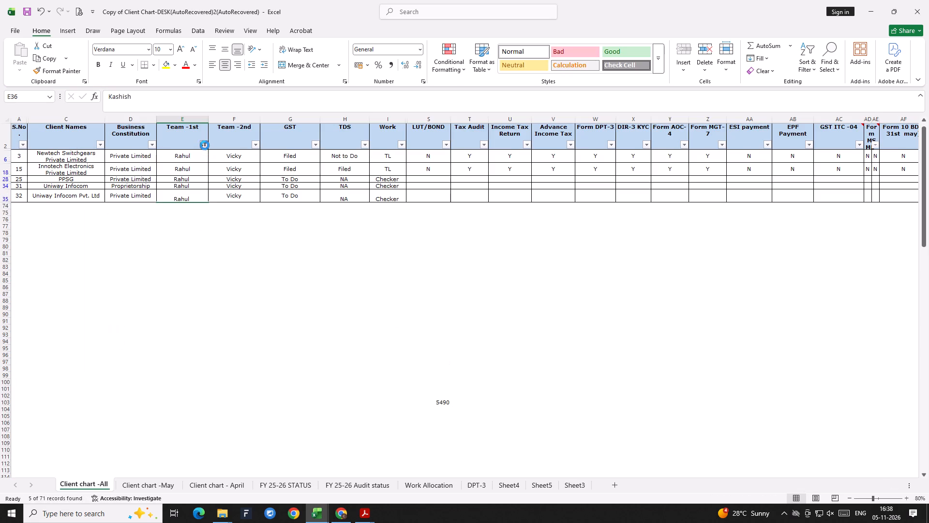
Change the Team -1st member of client no. 3, Newtech Switchgears Private Limited, to Kashish.
key(Down)
key(Down)
key(Left)
key(Up)
key(Up)
key(Up)
key(Right)
key(Up)
key(Up)
key(Up)
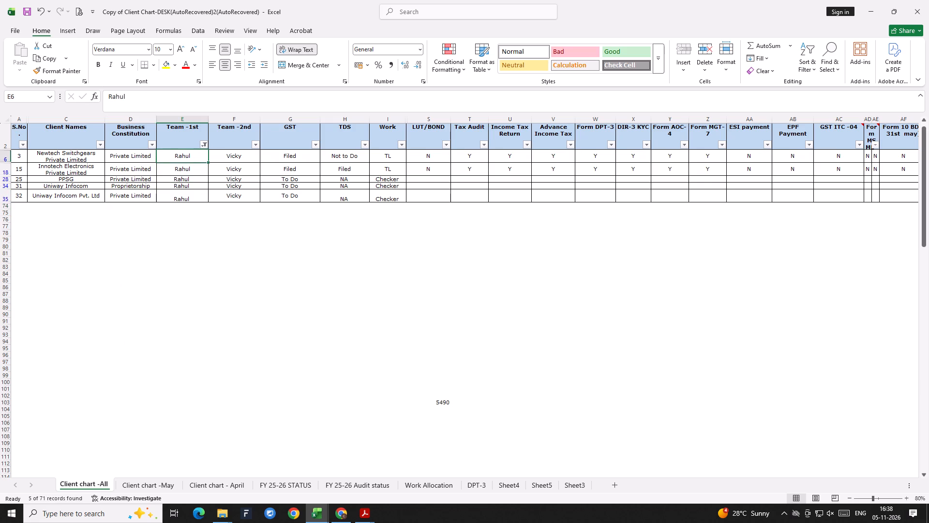
key(BackSpace)
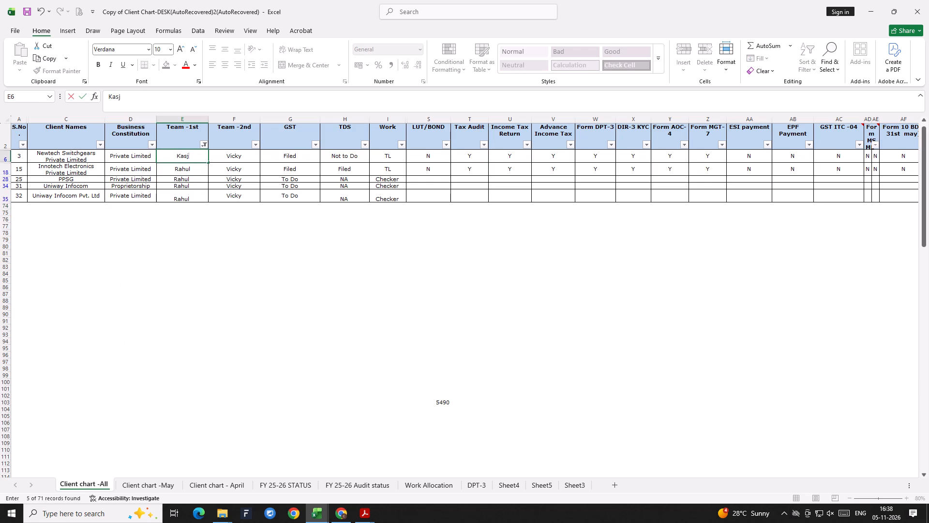
key(Escape)
text(kas)
key(Return)
key(Up)
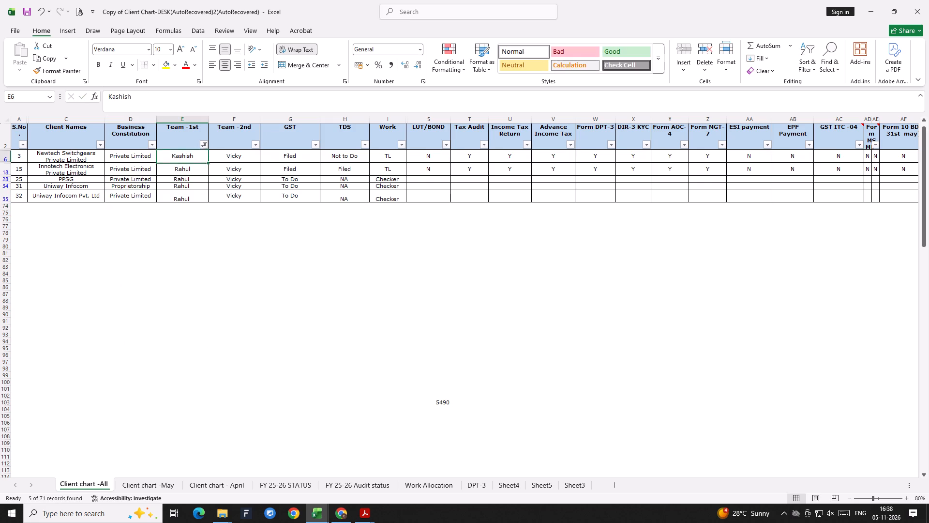
Check the Client Status list and copy Kashish from client no. 3 to the Team -1st cell of client no. 15.
key(alt+Tab)
key(alt+Tab)
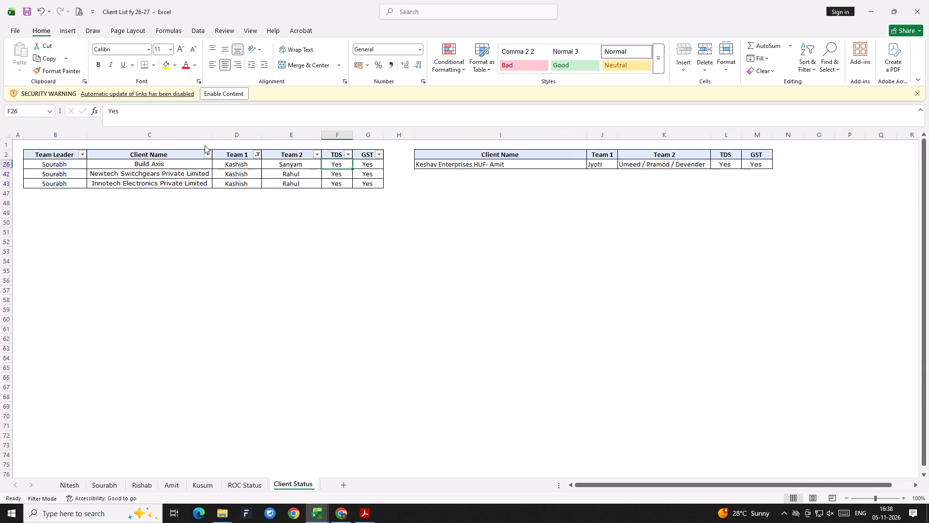
key(ctrl+c)
key(Down)
key(ctrl+v)
key(Escape)
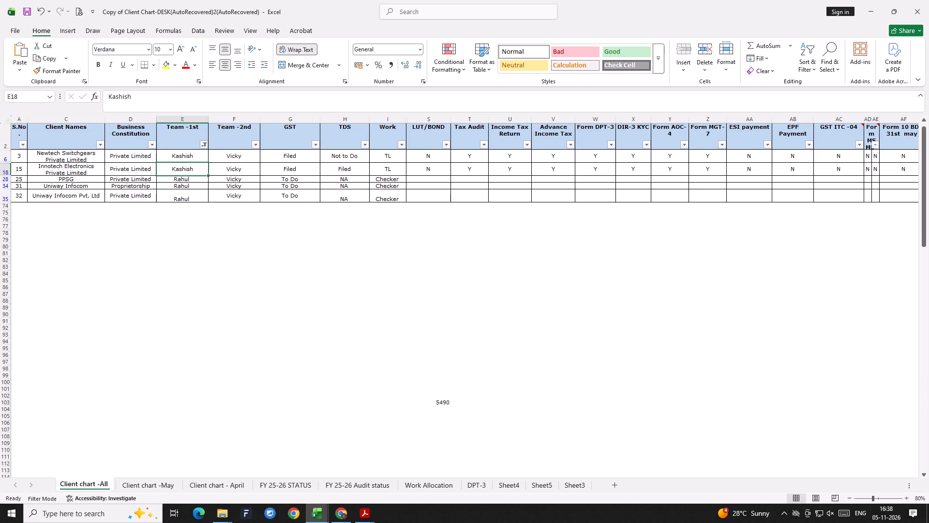
Compare the chart's remaining Rahul clients with the Kashish entries on the Client Status sheet.
key(alt+Tab)
key(alt+Tab)
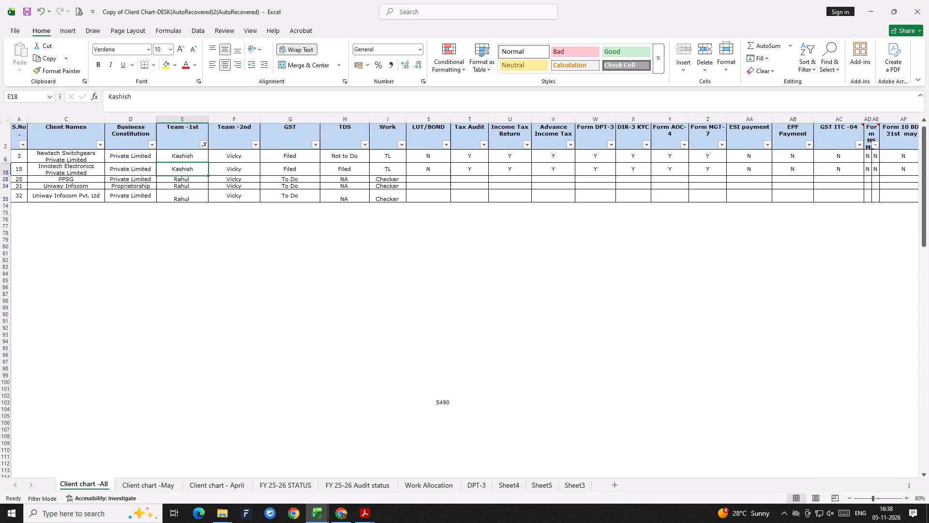
key(Down)
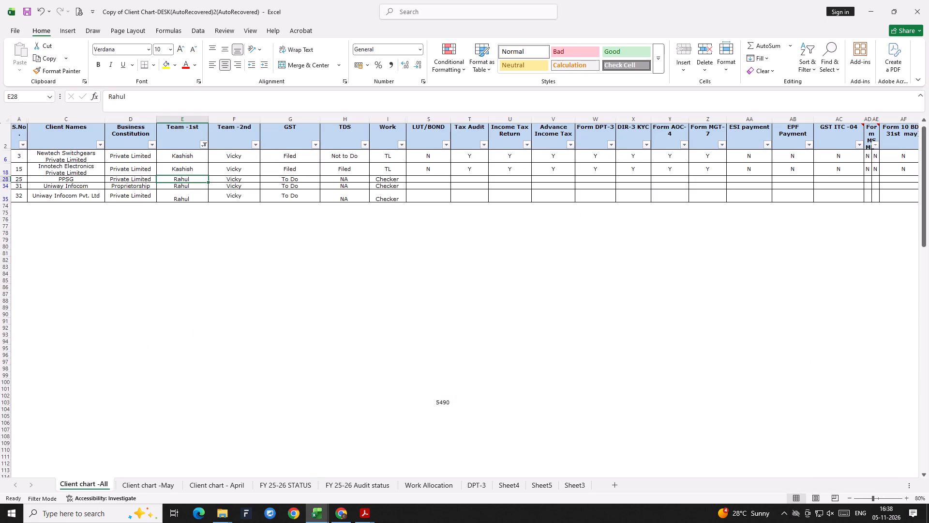
key(alt+Tab)
key(alt+Tab)
key(Up)
Set the GST status of client no. 3 to "Pending".
key(Right)
key(Up)
key(Up)
key(Right)
key(Down)
key(Down)
key(Left)
key(Up)
key(Right)
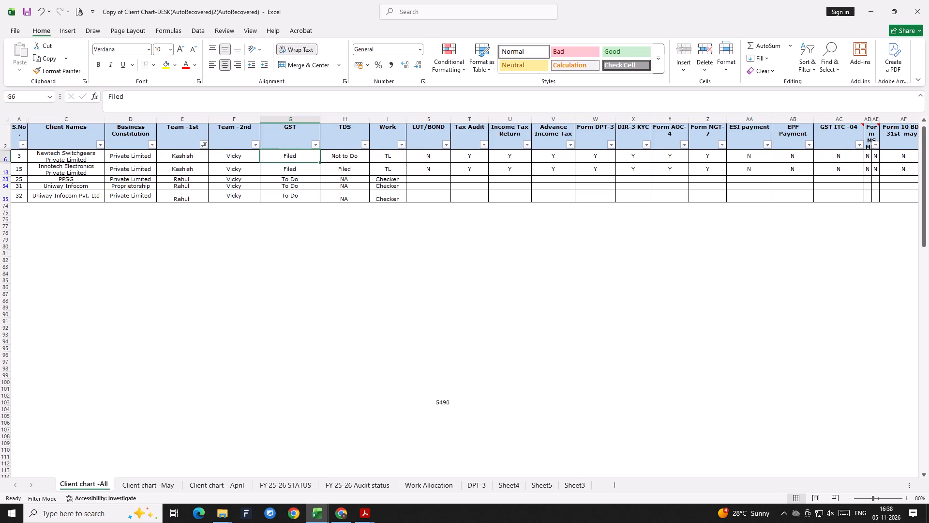
text(ndig)
key(space)
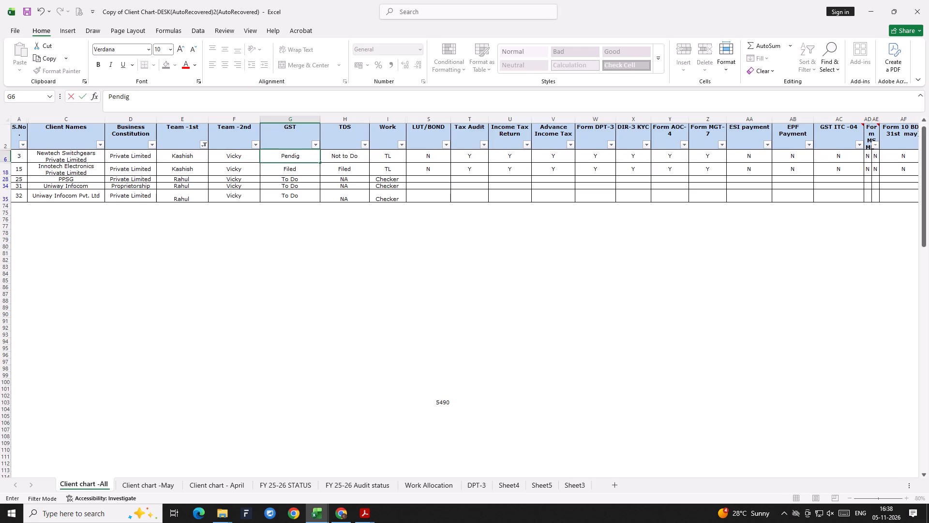
key(BackSpace)
key(BackSpace)
text(ng)
key(space)
key(Return)
Copy the Pending GST status from client no. 3 to client no. 15.
key(Up)
key(ctrl+c)
key(Down)
key(ctrl+v)
key(Escape)
key(Up)
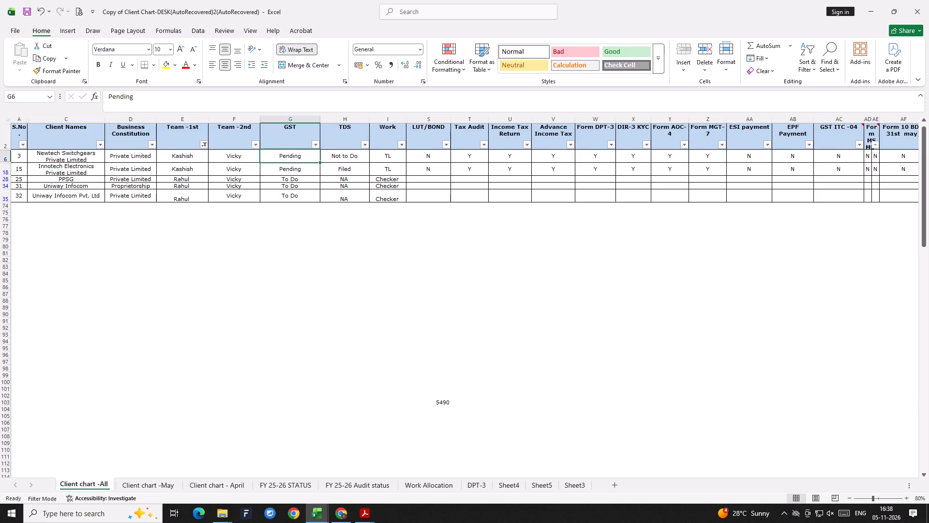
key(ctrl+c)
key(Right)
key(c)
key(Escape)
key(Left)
Copy the Pending status from the GST cell of client no. 3 to the TDS cells of clients no. 3 and 15.
key(ctrl+c)
key(Right)
key(ctrl+v)
key(Escape)
key(Down)
key(Up)
key(ctrl+c)
key(Down)
key(ctrl+v)
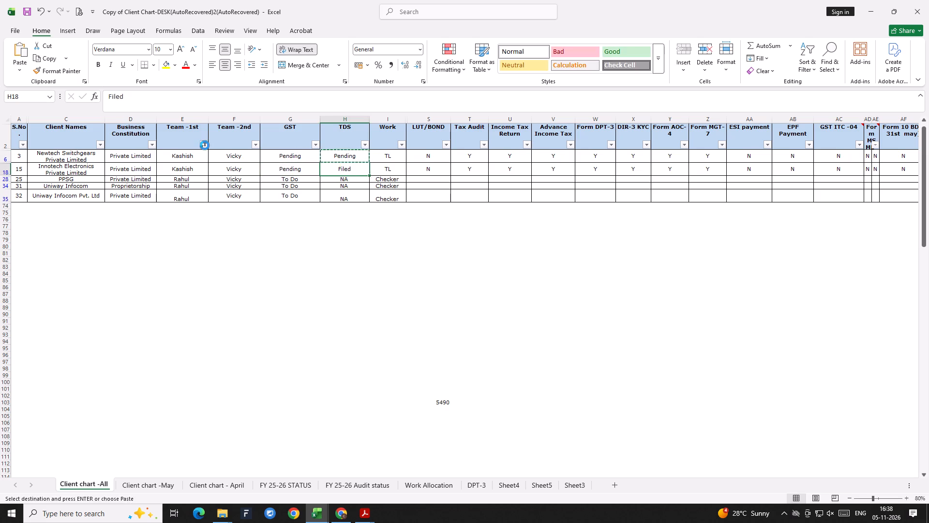
key(Escape)
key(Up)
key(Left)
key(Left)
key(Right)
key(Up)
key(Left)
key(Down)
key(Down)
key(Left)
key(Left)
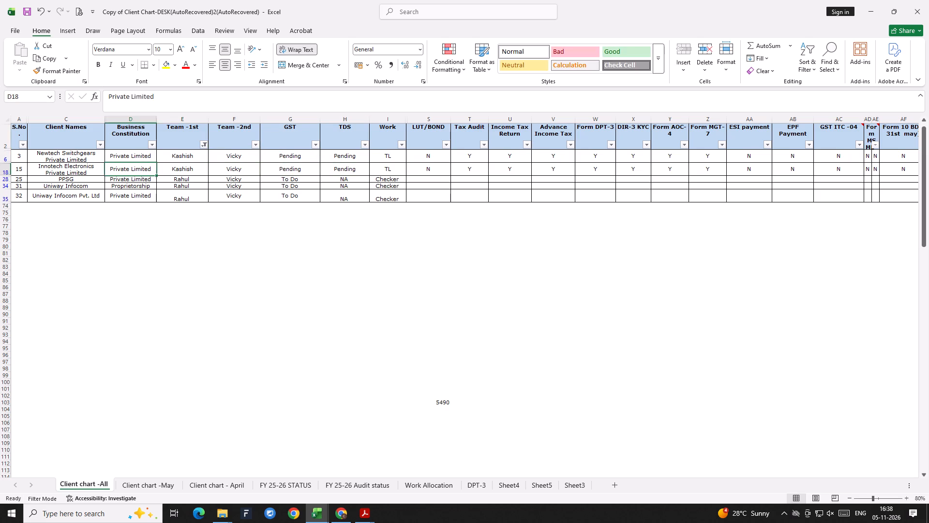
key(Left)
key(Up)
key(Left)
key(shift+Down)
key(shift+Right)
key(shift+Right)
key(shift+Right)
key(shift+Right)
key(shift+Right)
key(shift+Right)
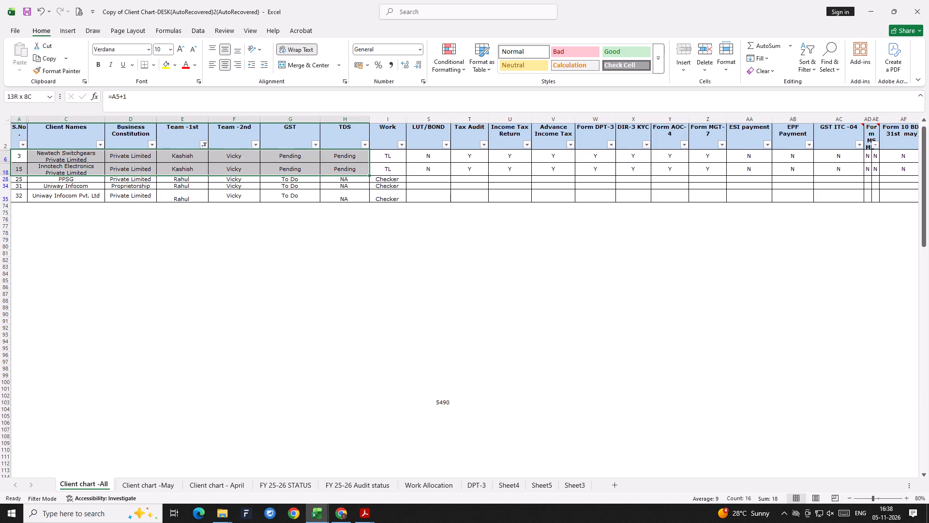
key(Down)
Fill the GST and TDS cells of clients no. 3 and 15 with yellow.
key(Right)
key(Up)
key(Right)
key(Right)
key(Right)
key(Right)
key(Right)
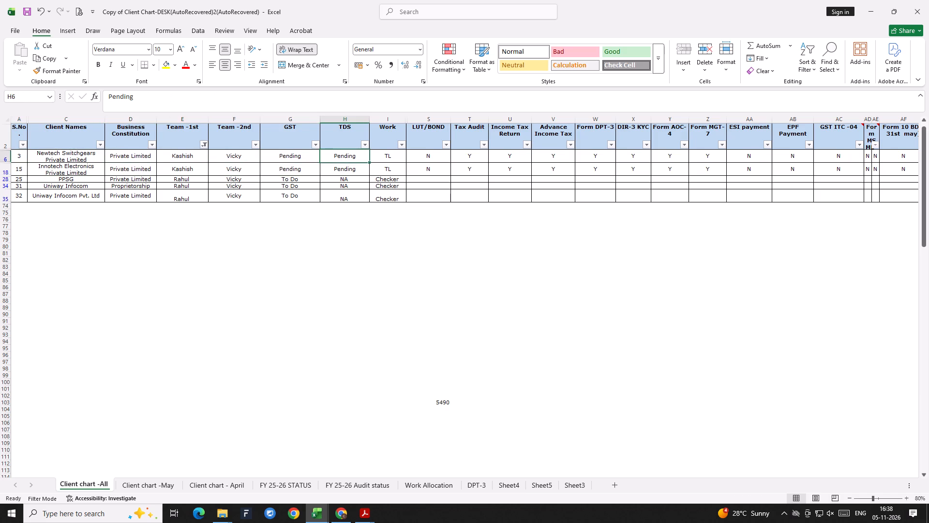
key(shift+Down)
key(shift+Left)
key(alt+h)
key(alt+h)
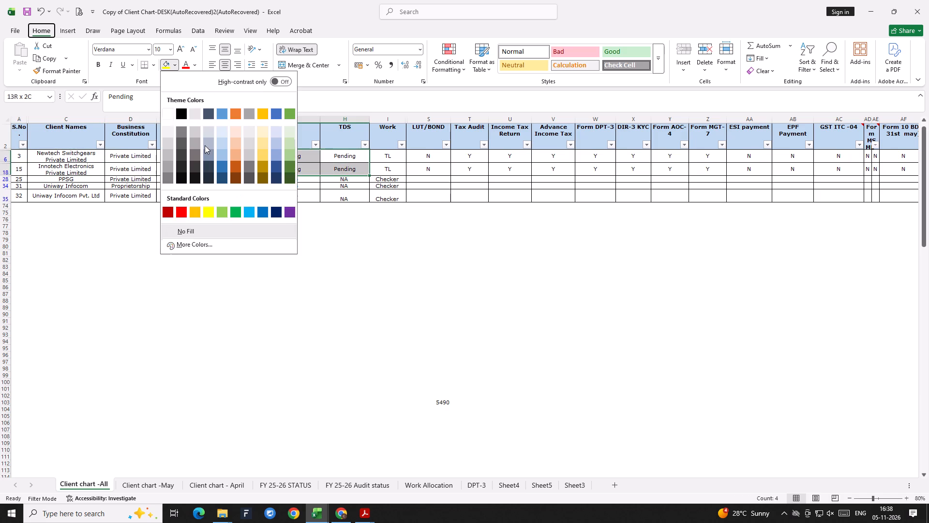
key(Down)
key(Down)
key(Down)
key(Down)
key(Down)
key(Down)
key(Right)
key(Right)
key(Right)
key(Return)
key(Down)
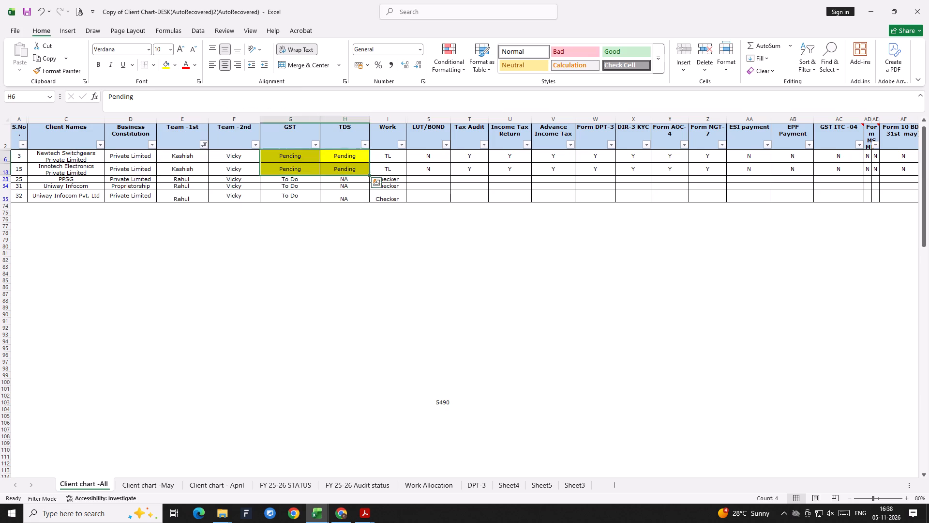
Switch to the Client List fy 26-27 workbook and filter Team 1 on the Client Status sheet to show only Mohan.
key(alt+Tab)
key(Left)
key(Down)
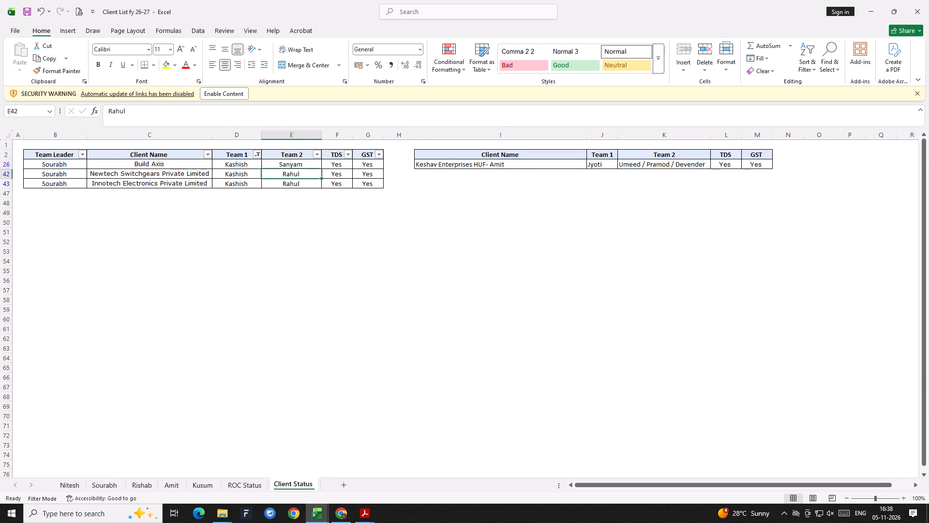
key(Right)
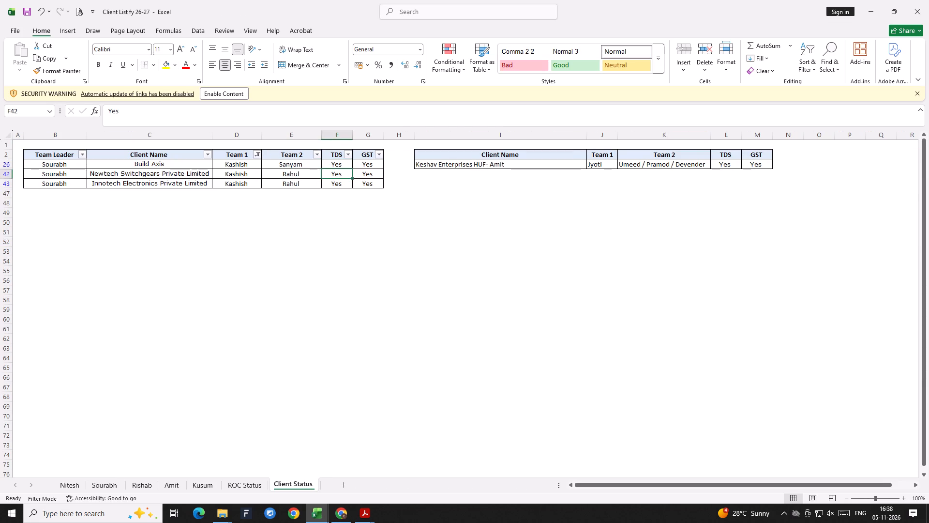
click(256, 150)
key(Down)
key(Down)
key(Down)
key(Down)
key(Down)
key(Down)
key(Down)
key(Down)
key(Down)
key(Down)
key(Down)
key(space)
key(Down)
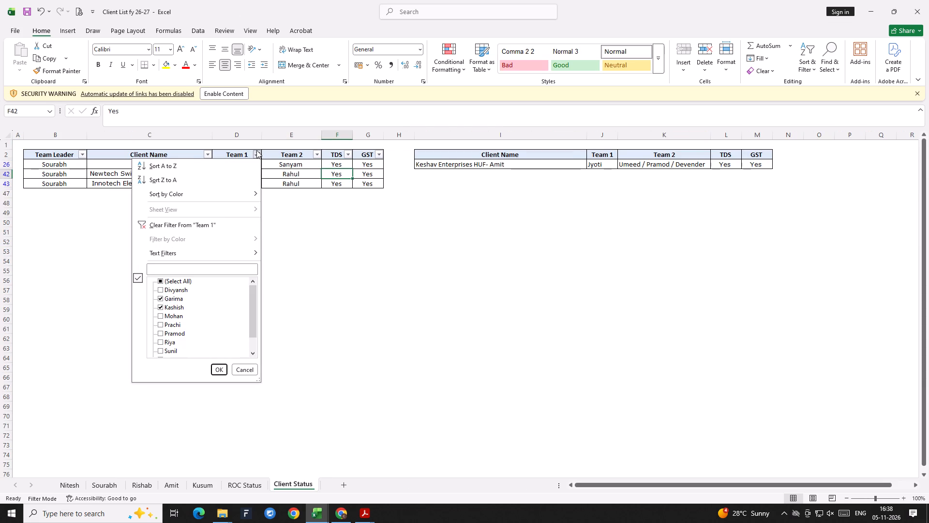
key(space)
key(Up)
key(space)
key(Down)
key(space)
key(Down)
key(space)
key(Up)
key(space)
key(Return)
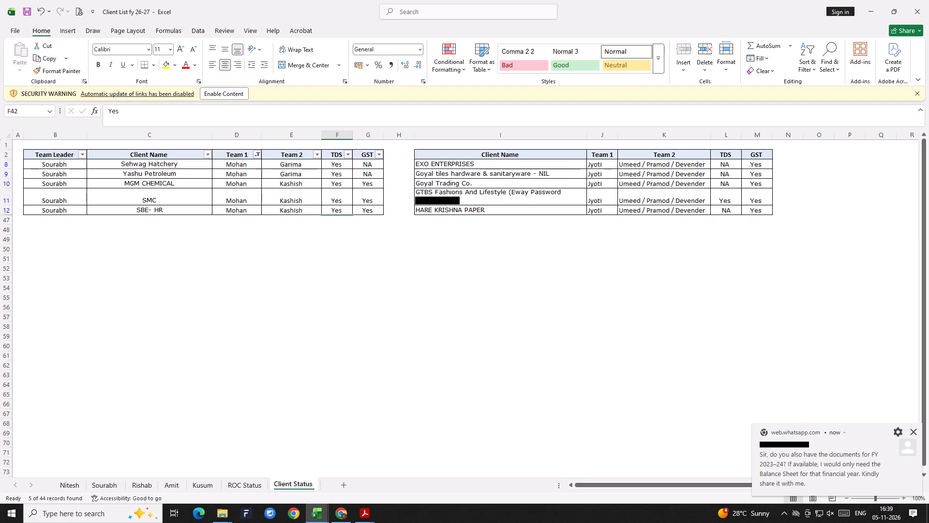
Switch to File Explorer and open the Navkar Constech private Limited folder under 3. Tax Audit, FY 2023-24, Navkar Group.
click(221, 517)
click(229, 471)
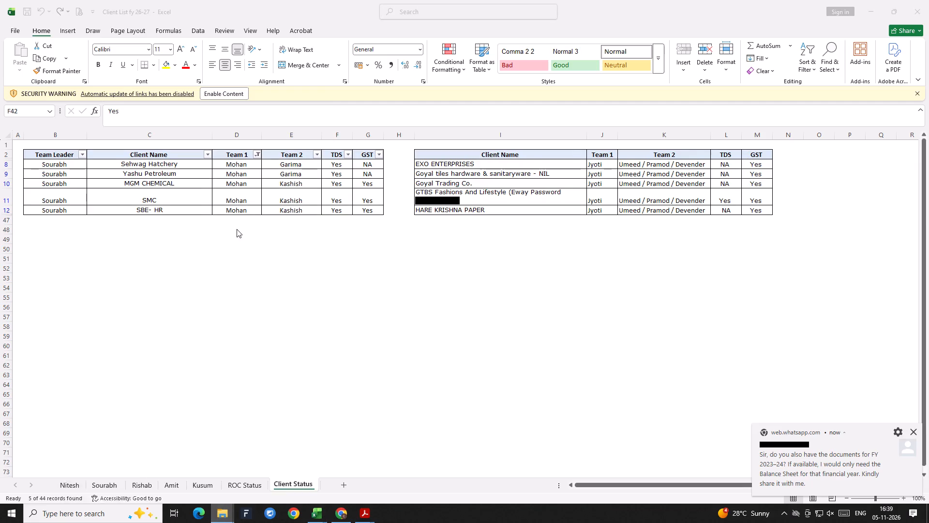
click(217, 31)
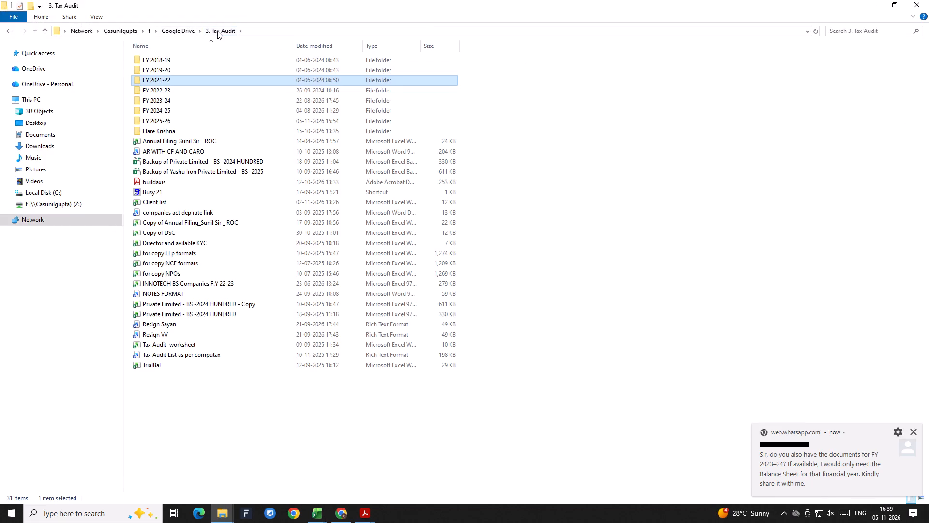
key(Up)
key(Down)
key(Down)
key(Down)
key(Return)
text(na)
key(Return)
key(Down)
key(Down)
key(Down)
key(Up)
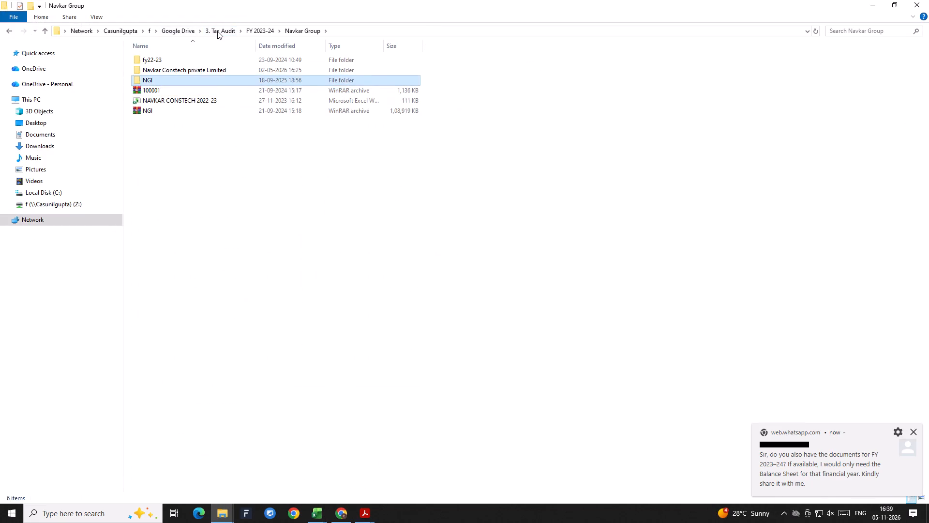
key(Up)
key(Return)
Check the FINAL subfolder of NCPL Final Data, and return to the Navkar Constech private Limited folder.
key(Down)
key(Down)
key(Down)
key(Down)
key(Down)
key(Up)
key(Up)
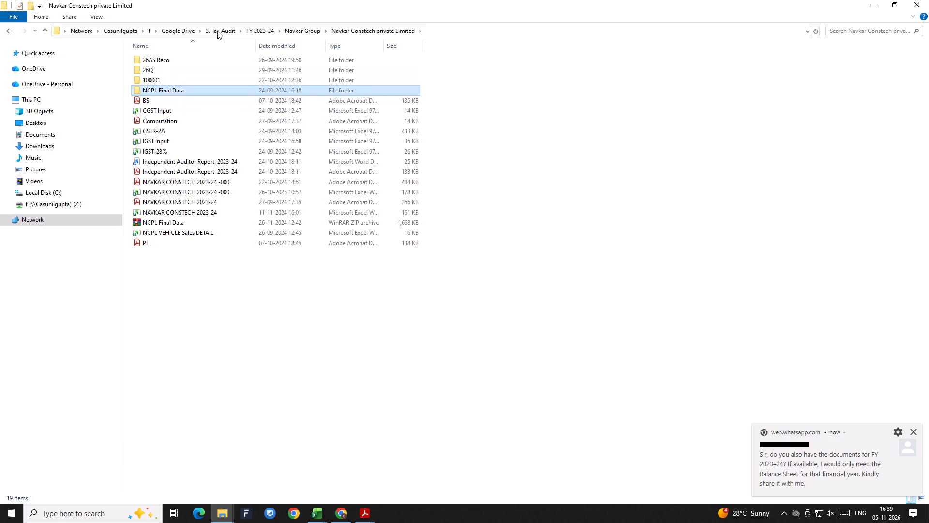
key(Return)
key(Down)
key(Down)
key(Return)
key(Down)
key(Down)
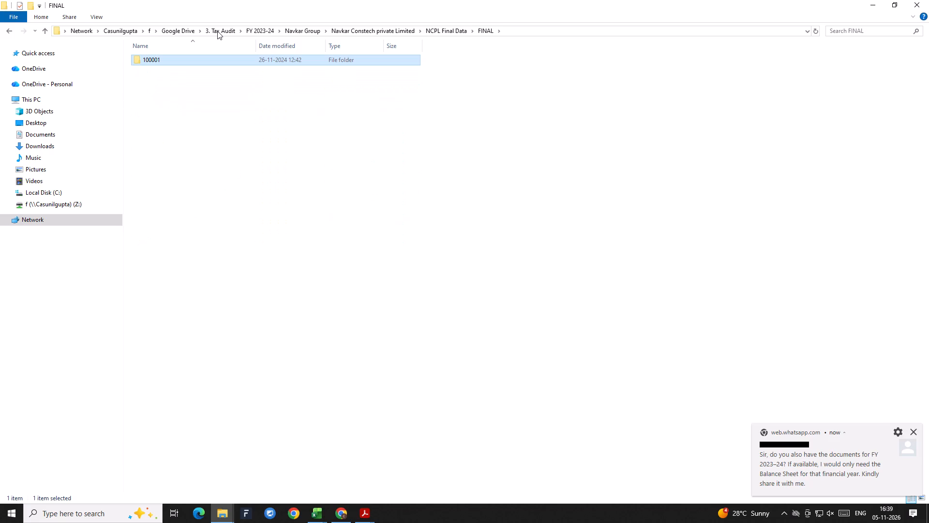
key(BackSpace)
key(BackSpace)
Open the PDF version of Independent Auditor Report 2023-24 from the Navkar Constech private Limited folder.
key(Down)
key(Down)
key(Down)
key(Down)
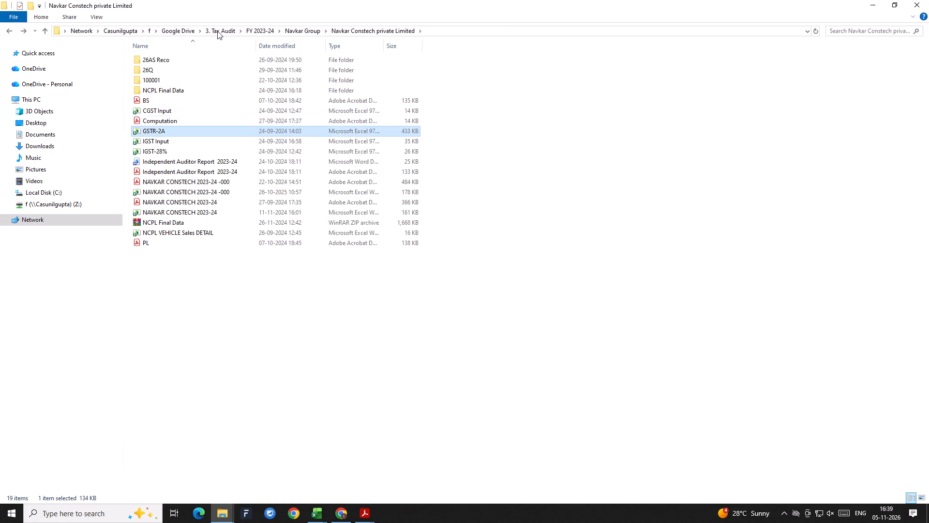
key(Down)
key(Down)
key(Down)
key(Down)
key(Down)
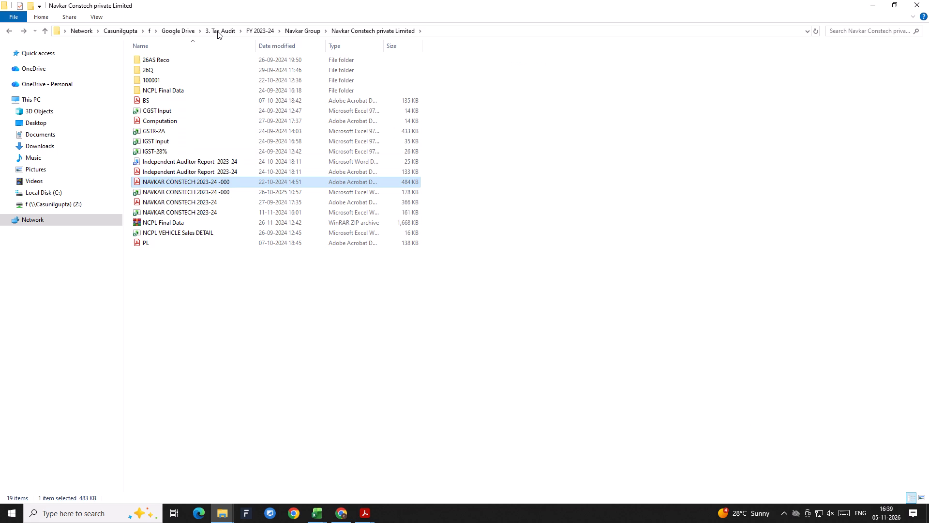
key(Down)
key(Down)
key(Up)
key(Up)
key(Up)
key(Return)
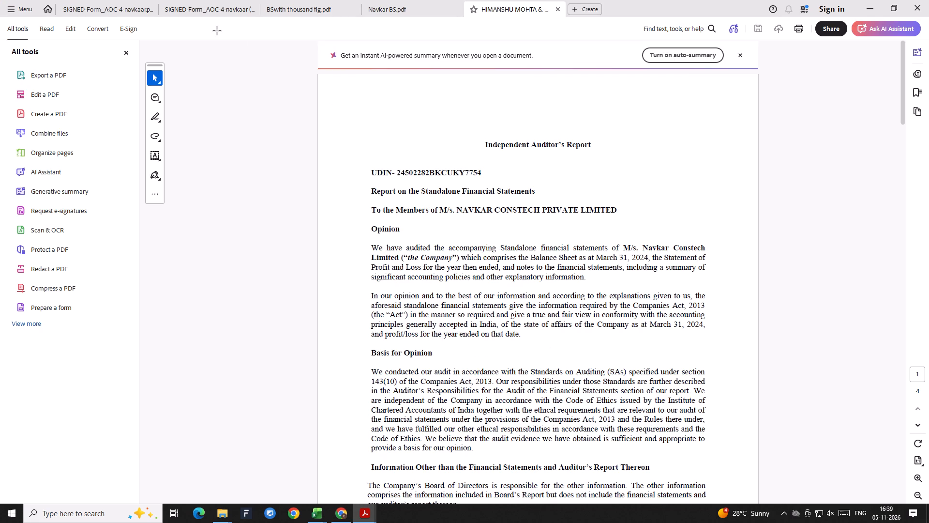
Read through the Navkar Constech auditor's report to its signature section on the last page.
key(Down)
key(Down)
key(Down)
key(Down)
key(Down)
key(Down)
key(Down)
key(Down)
key(Down)
key(Down)
key(Down)
key(Down)
key(Down)
key(Down)
key(Down)
key(Down)
key(Down)
key(Down)
key(Down)
key(Down)
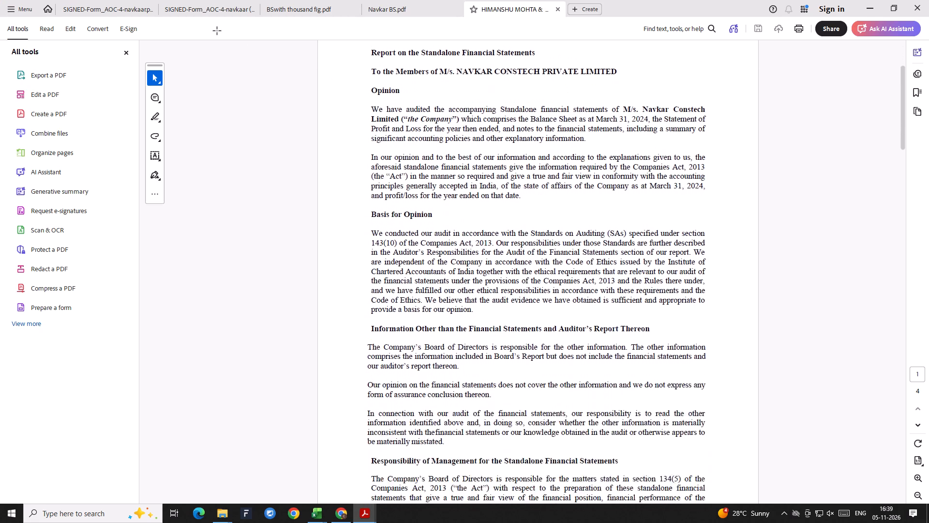
key(Page_Down)
key(Page_Down)
key(Page_Down)
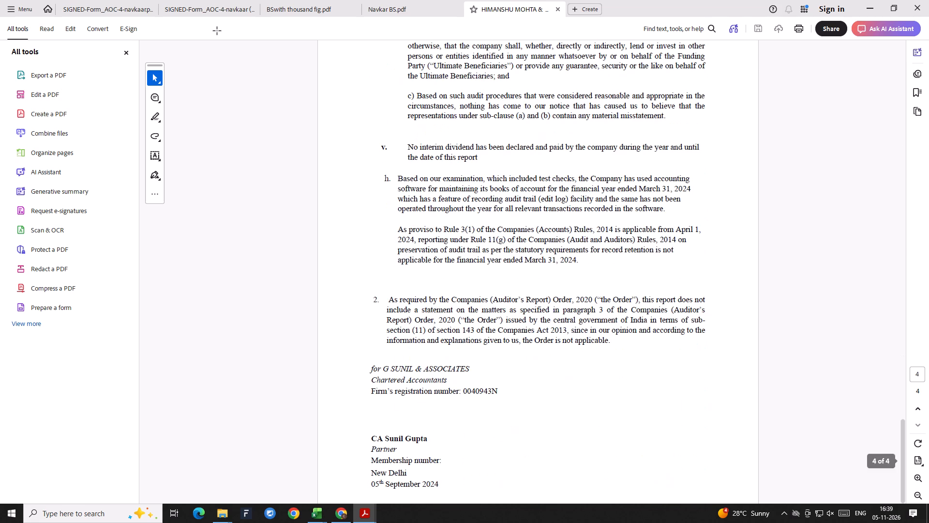
key(Page_Down)
Close all open PDFs, discarding the changes to SIGNED-Form_AOC-4-navkaar (1).pdf and SIGNED-Form_AOC-4-navkaar.pdf.
click(914, 5)
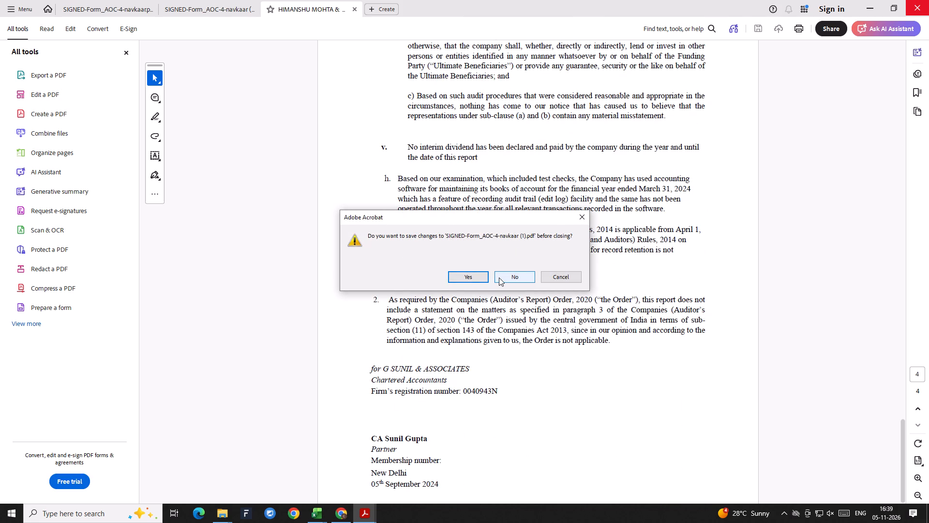
click(499, 277)
click(911, 10)
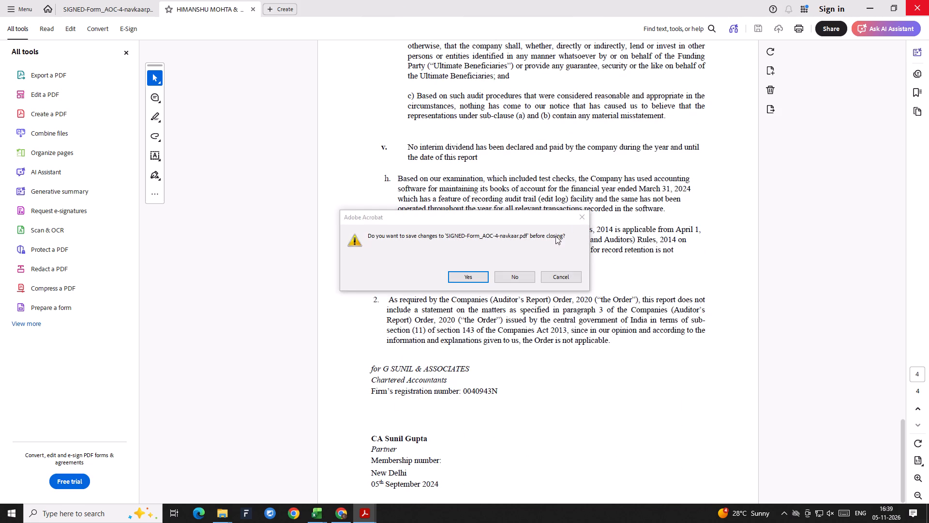
click(499, 276)
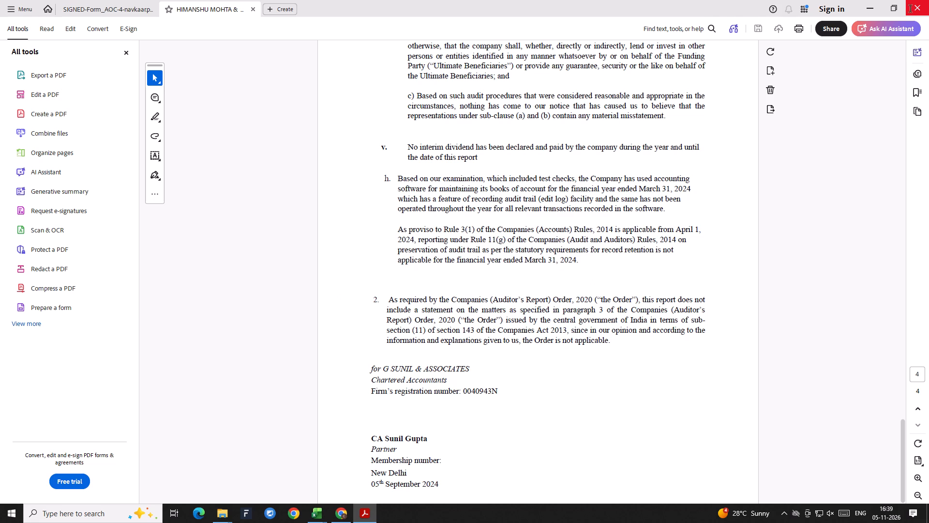
click(909, 12)
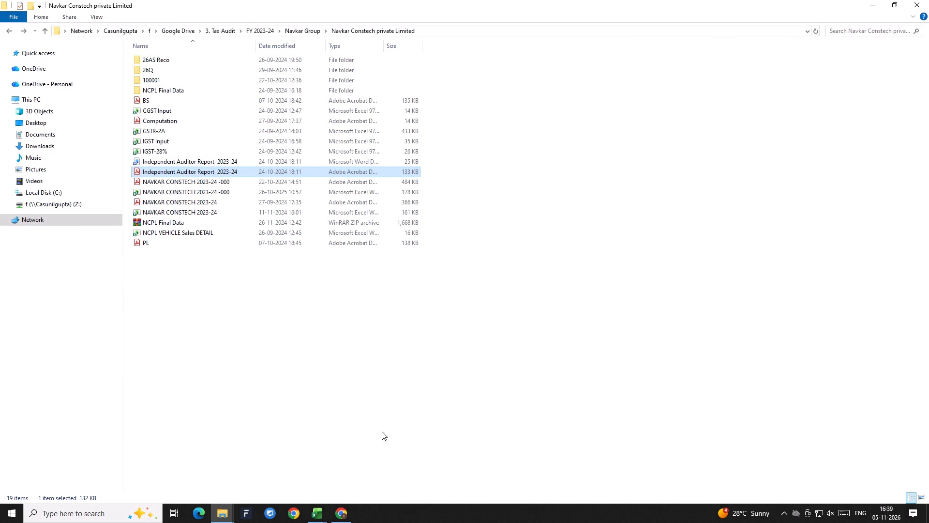
Select the NAVKAR CONSTECH 2023-24 Excel workbook in the Navkar Constech private Limited folder.
click(409, 379)
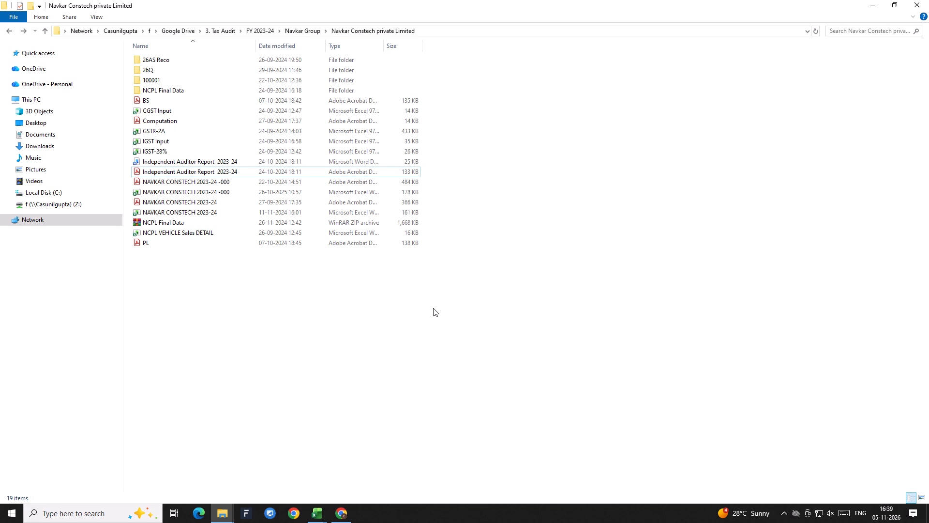
key(Down)
key(Down)
key(Down)
key(Down)
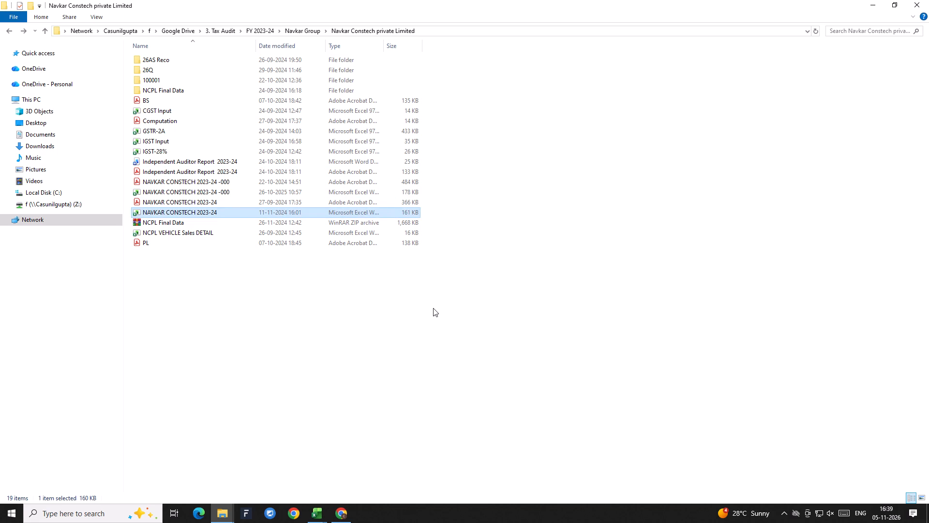
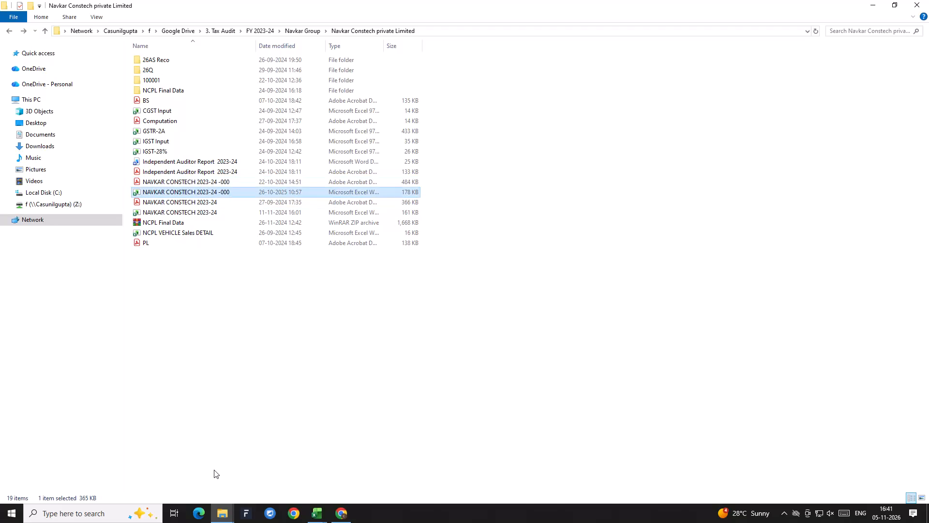
Open the BS PDF from the Navkar Constech private Limited folder, examine the balance sheet down to its signatures, and close it.
key(Up)
key(Up)
key(Up)
key(Up)
key(Up)
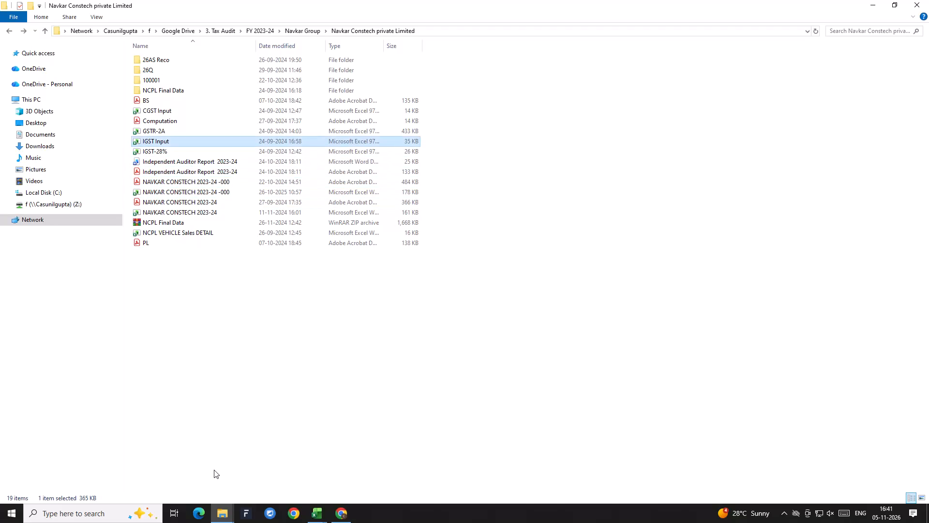
key(Up)
key(Up)
key(Up)
key(Up)
key(Return)
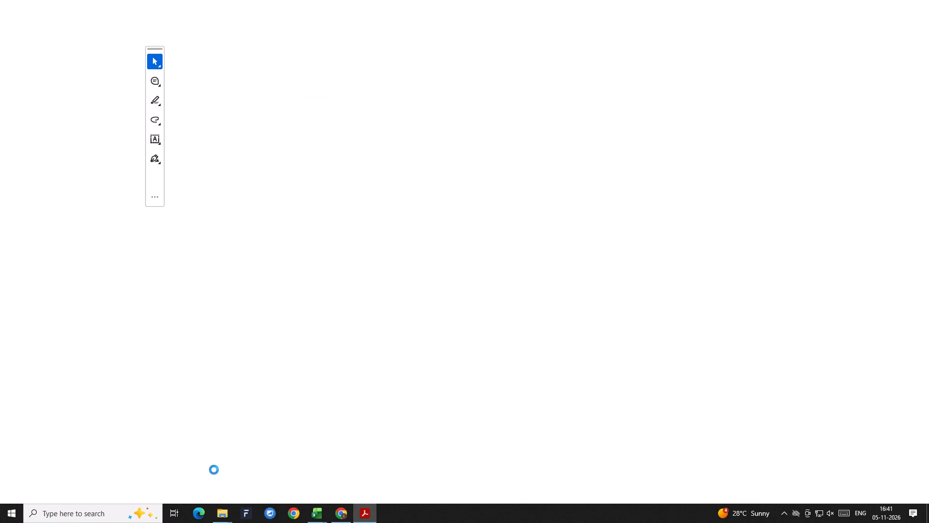
scroll(641, 448, down, 6)
scroll(588, 480, down, 3)
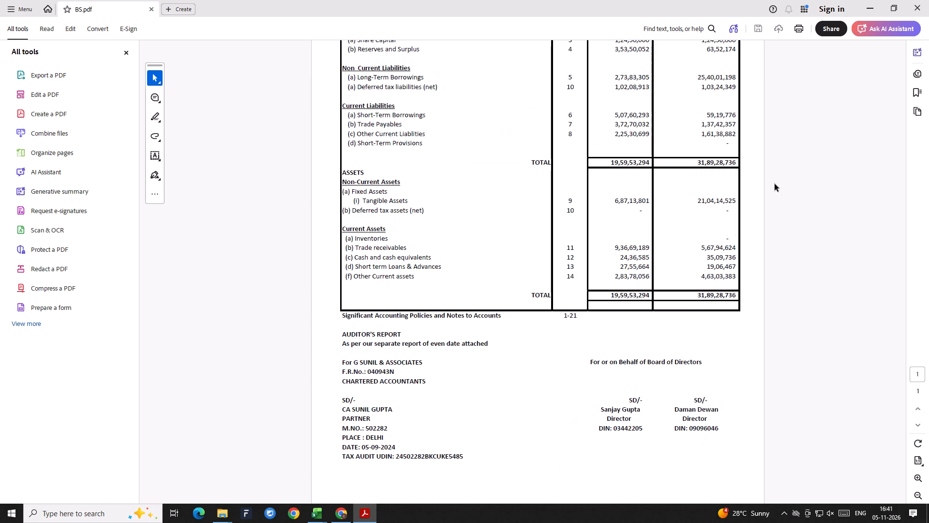
click(915, 6)
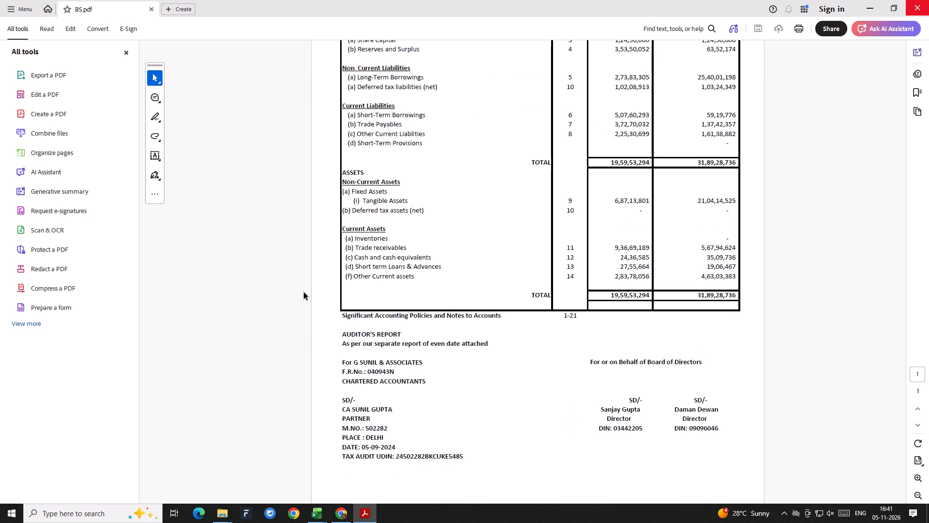
Go up to the Google Drive folder and open its Office Staff folder.
click(188, 34)
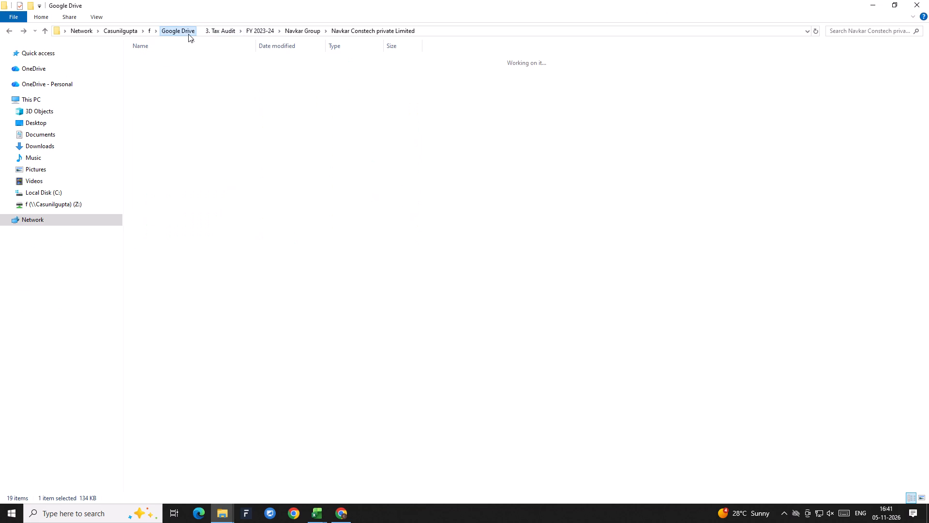
key(Down)
key(Down)
key(Up)
key(Up)
key(Down)
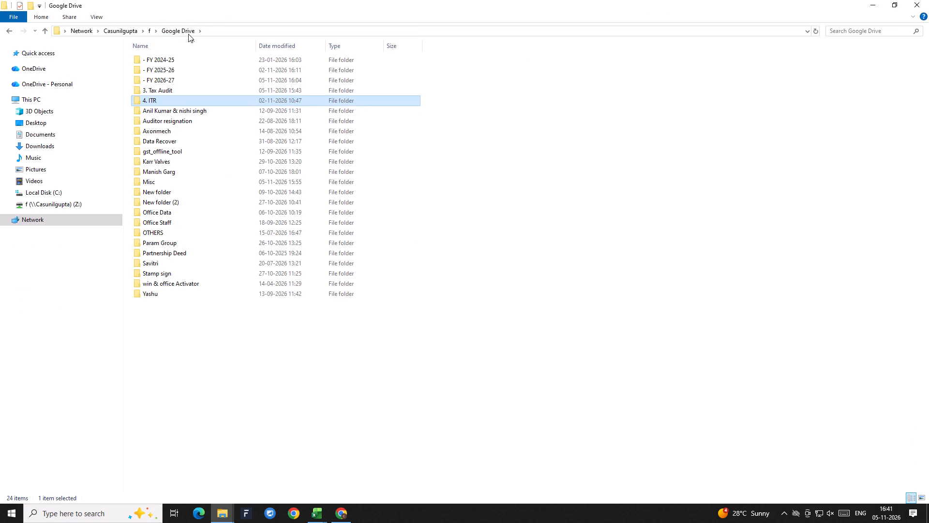
key(Up)
key(Up)
key(Down)
key(Down)
key(Up)
key(Up)
key(Down)
key(Down)
key(Down)
key(Down)
key(Down)
key(Down)
key(Down)
key(Down)
key(Up)
key(Up)
key(Up)
key(Up)
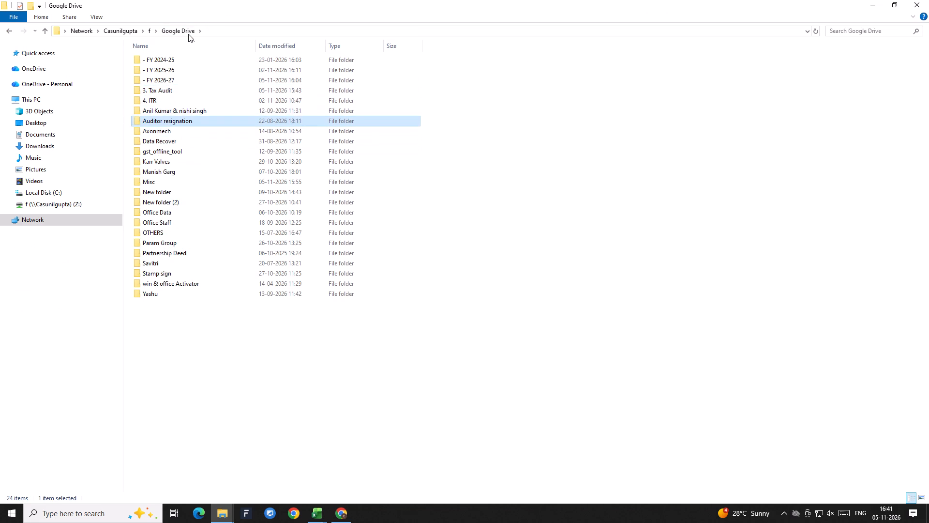
key(Up)
key(Up)
key(Up)
key(Down)
key(Down)
key(Down)
key(Down)
key(Down)
key(Down)
key(Down)
key(Down)
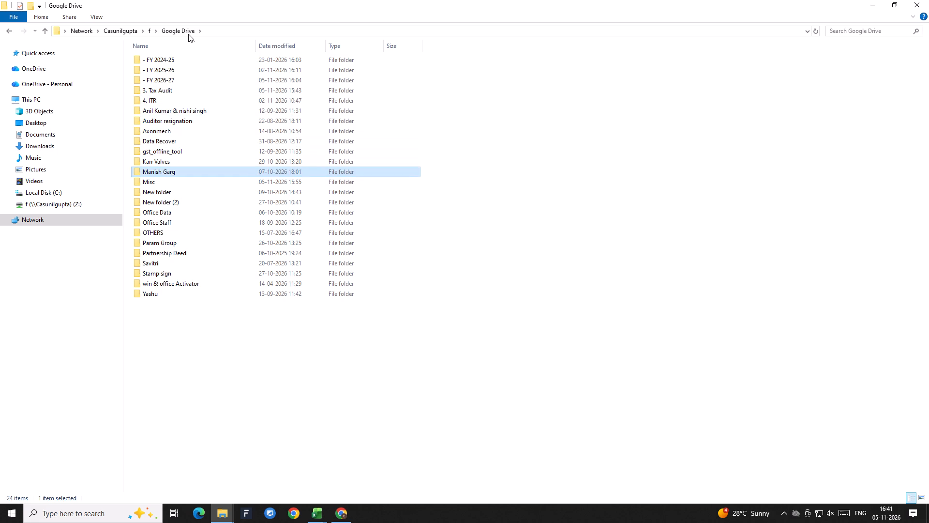
key(Down)
key(Down)
key(Down)
key(Down)
key(Down)
key(Return)
key(BackSpace)
key(Return)
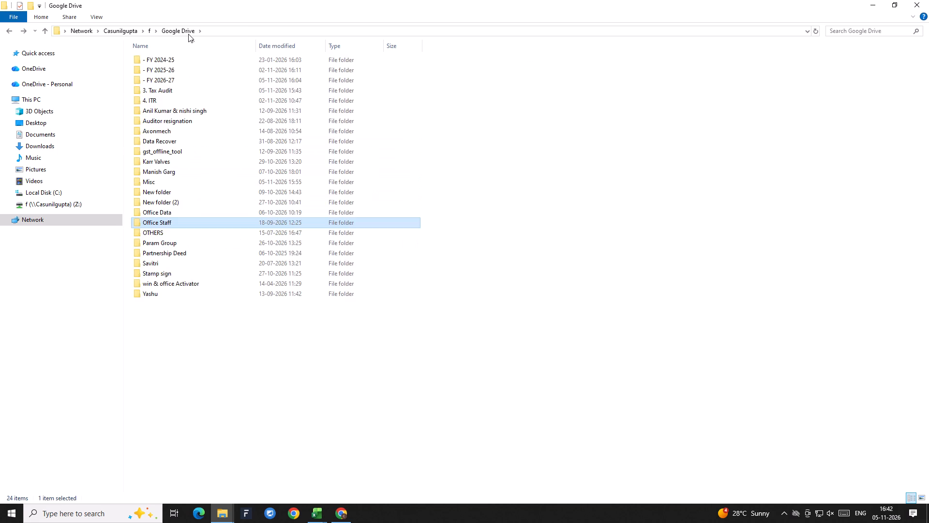
Open the Chartered Accountatnt folder inside Office Staff.
key(Down)
key(Down)
key(Down)
key(Down)
key(Up)
key(Up)
key(Return)
Open the CA Kusum folder among the chartered accountants' folders.
key(Down)
key(Down)
key(Down)
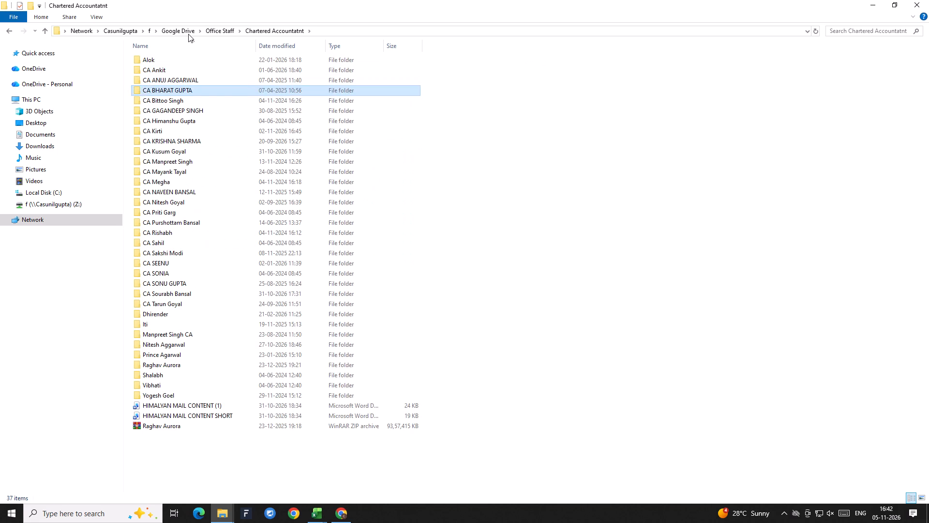
key(Down)
key(Down)
key(Down)
key(Down)
key(Down)
key(Down)
key(Down)
key(Down)
key(Down)
key(Down)
key(Down)
key(Up)
key(Up)
key(Up)
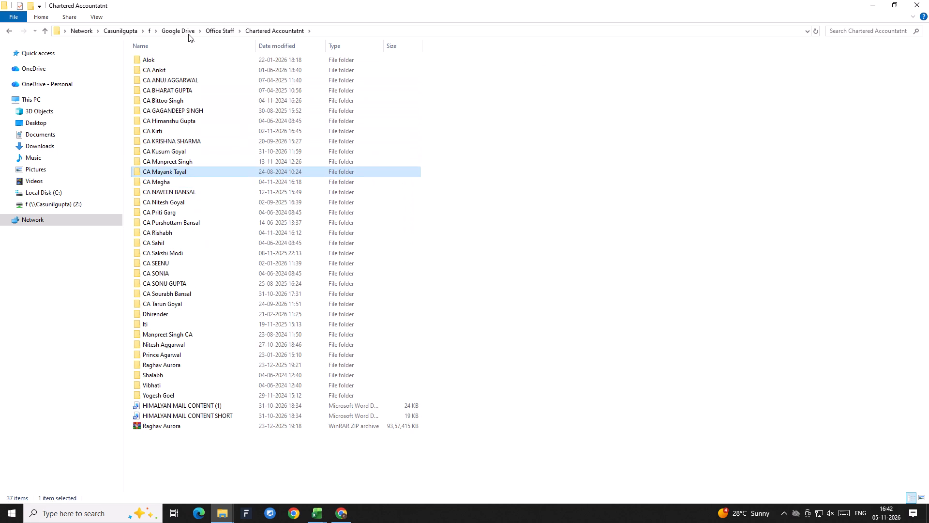
key(Up)
key(Up)
key(Up)
key(Down)
key(Return)
Find and open the ROC Data folder within the CA Kusum folder.
key(Down)
key(Down)
key(Down)
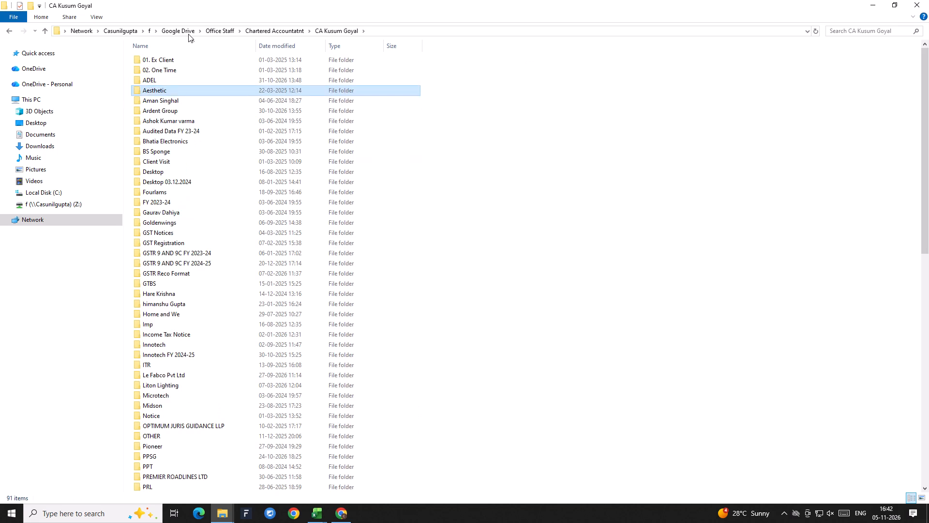
key(Down)
key(Down)
text(nn)
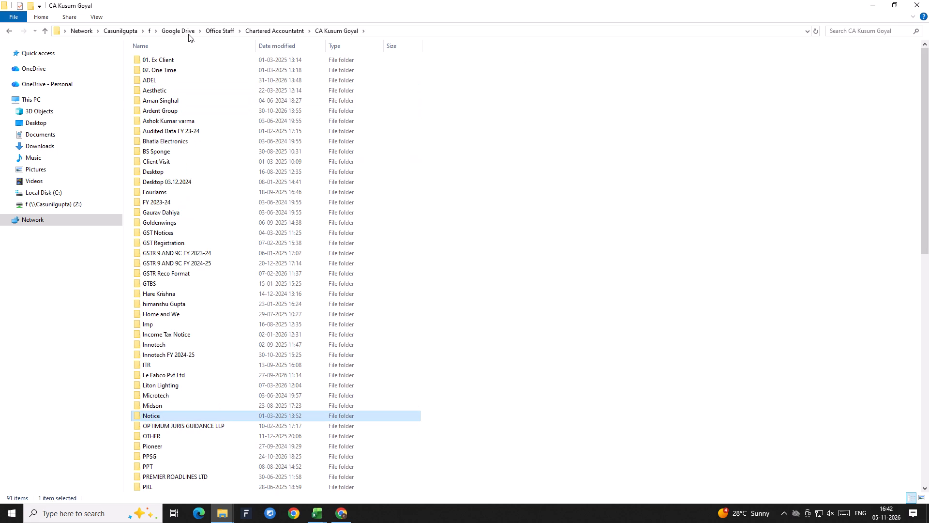
key(Up)
key(Up)
key(Up)
key(Up)
key(Up)
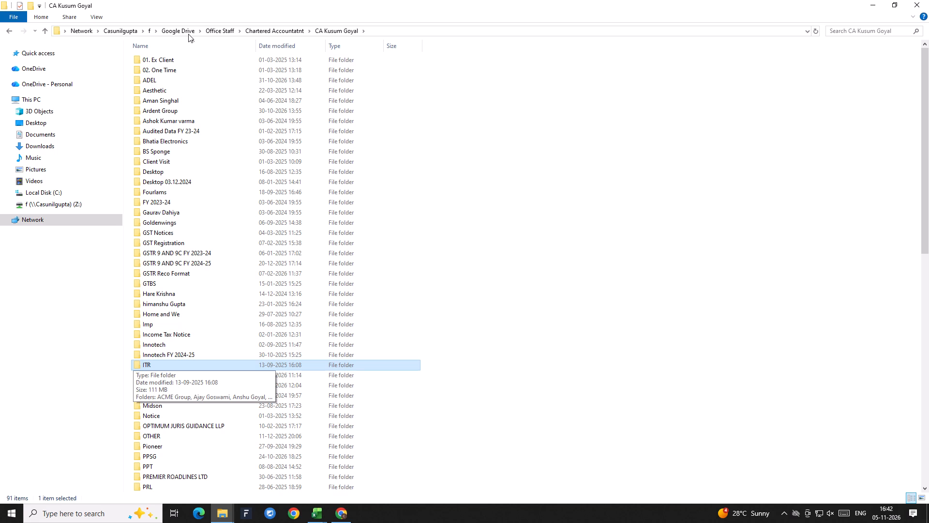
text(roc)
key(Down)
key(Return)
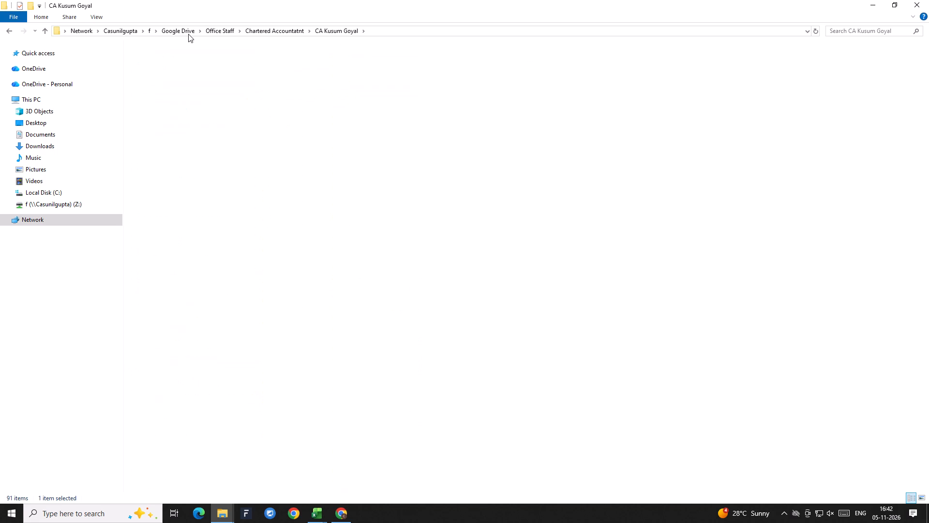
Look through the company folders in ROC Data for the needed client's records.
key(Down)
key(Down)
key(Down)
key(Down)
key(Down)
key(Down)
key(Down)
key(Down)
key(Down)
key(Down)
key(Down)
key(Down)
key(Down)
key(Down)
key(Down)
key(Down)
key(Down)
key(Down)
key(Down)
key(Down)
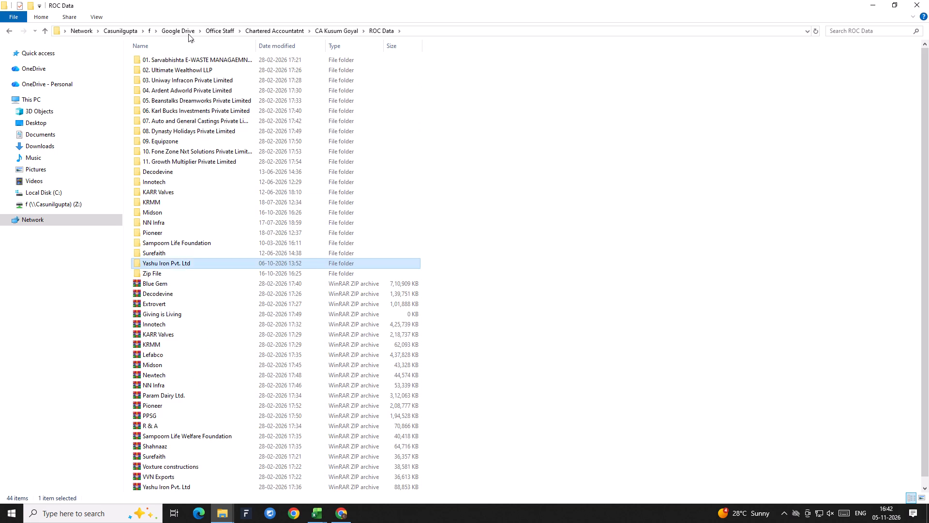
key(Up)
key(Up)
key(Up)
key(Up)
key(Up)
key(Up)
key(Up)
key(Up)
key(Up)
key(Up)
key(Up)
key(Up)
key(Up)
key(Up)
key(Up)
key(Up)
key(Up)
key(Up)
key(Up)
key(Up)
key(Up)
key(Up)
key(Up)
key(Up)
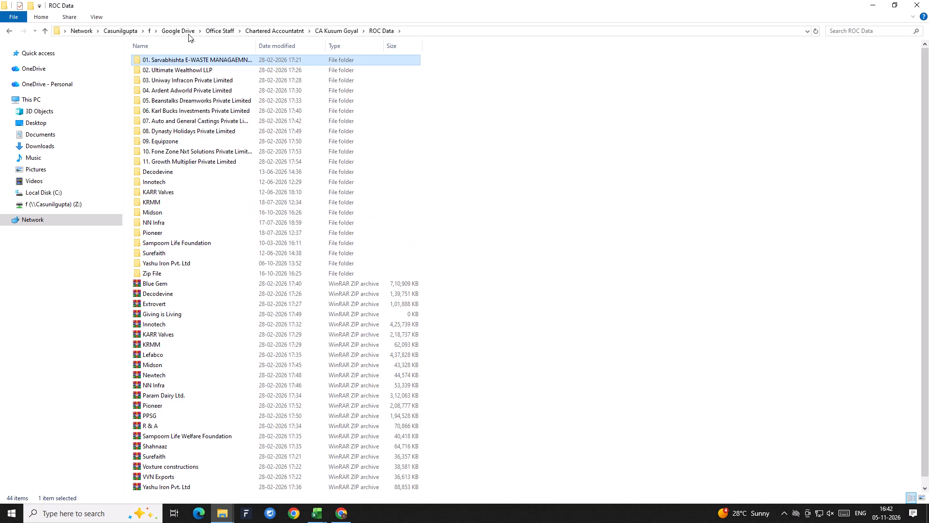
key(Down)
key(Down)
key(Down)
key(Down)
Look through the client folders and ZIP archives in ROC Data for Navkar's records.
text(bn)
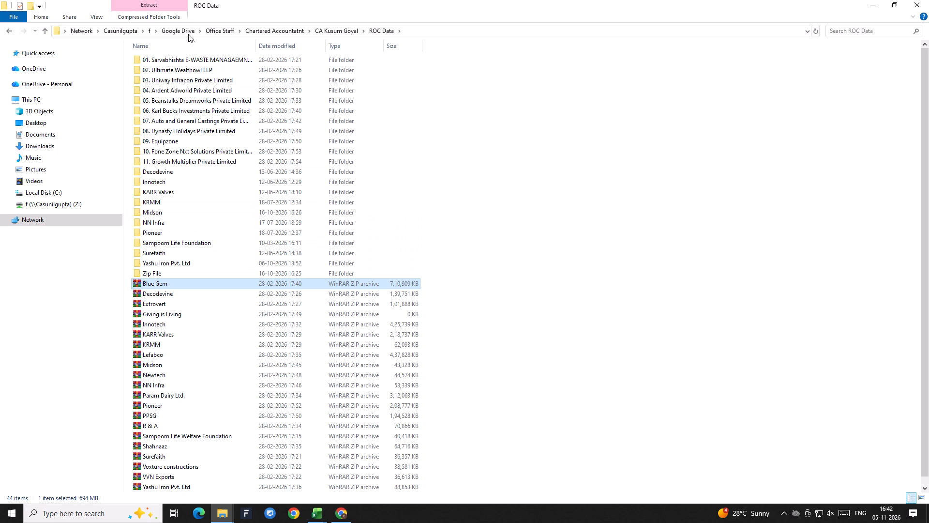
key(Down)
key(Up)
key(Up)
text(nn)
key(Up)
key(Down)
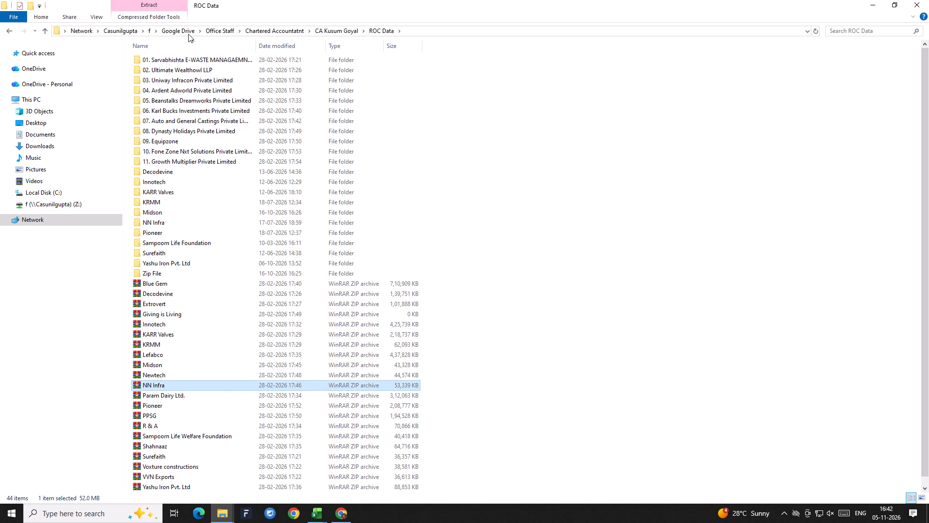
key(n)
key(n)
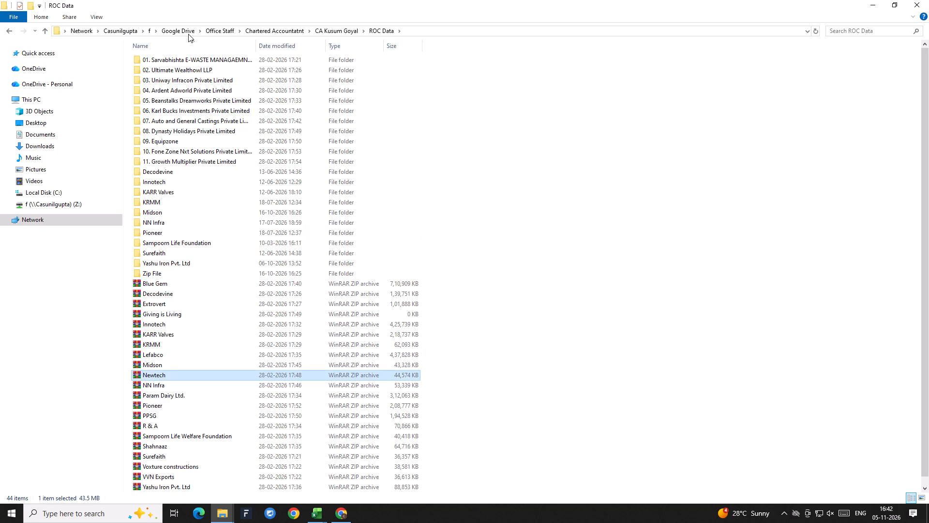
key(Up)
key(Up)
key(Up)
key(Up)
key(Up)
key(Up)
key(Up)
key(Up)
key(Up)
key(Up)
key(Up)
key(Up)
key(Up)
key(Up)
key(Up)
key(Up)
key(Up)
key(Up)
key(Up)
key(Up)
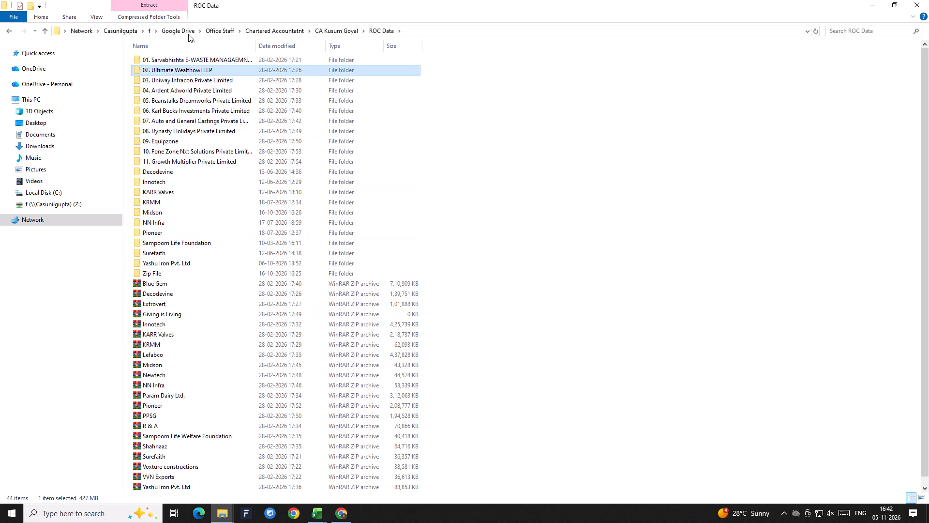
key(Down)
key(Down)
key(Down)
key(Down)
key(Down)
key(Down)
key(Down)
key(Down)
key(Down)
key(Down)
key(Down)
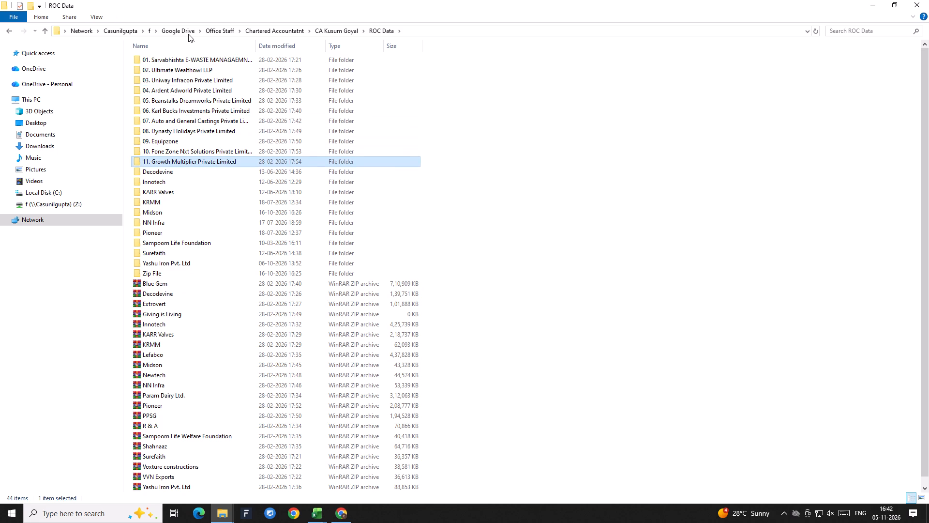
key(Down)
key(Down)
key(Down)
key(Down)
key(Down)
key(Down)
key(Down)
key(Down)
key(Down)
key(Down)
key(Down)
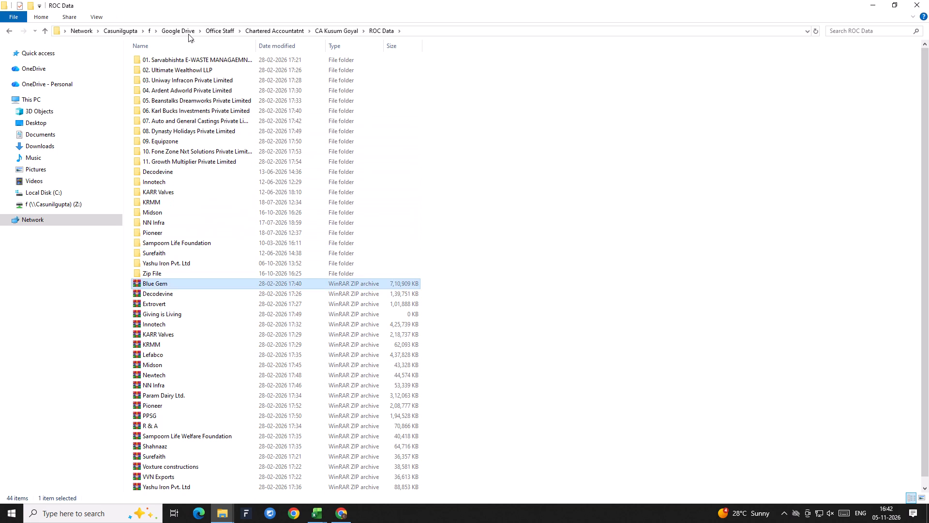
key(Down)
key(Down)
key(Down)
key(Down)
key(Down)
key(Down)
key(Down)
key(Down)
key(Down)
key(Down)
key(Down)
key(Down)
key(Down)
key(Down)
key(Down)
key(Down)
key(Down)
key(Down)
key(Down)
key(Down)
key(BackSpace)
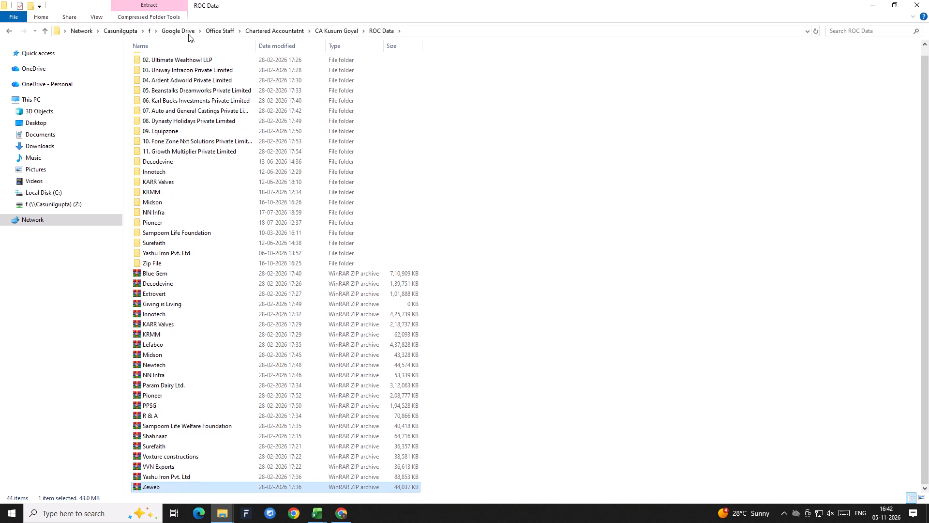
Check the ROC folder within the CA Kusum folder, including its FY 2024-25 subfolder.
key(Up)
key(Return)
key(Down)
key(Down)
key(Down)
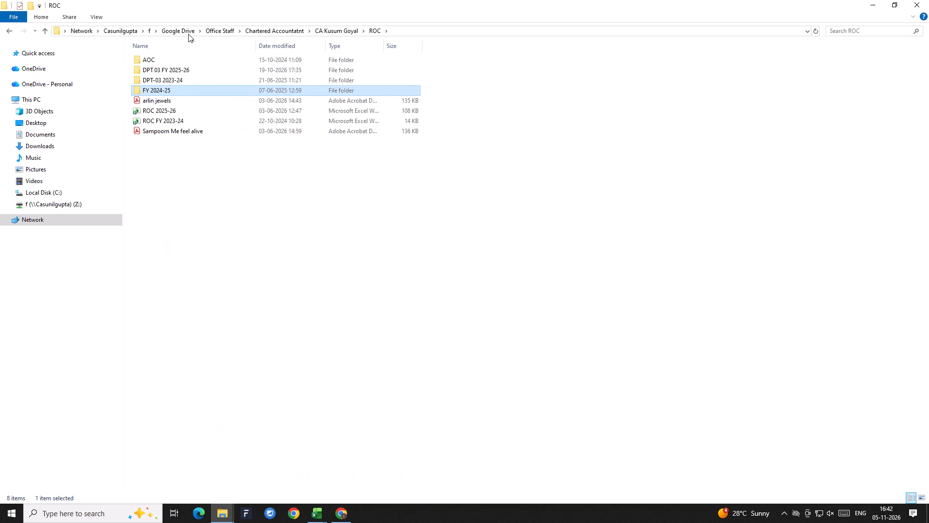
key(Return)
key(BackSpace)
key(Up)
key(Up)
key(BackSpace)
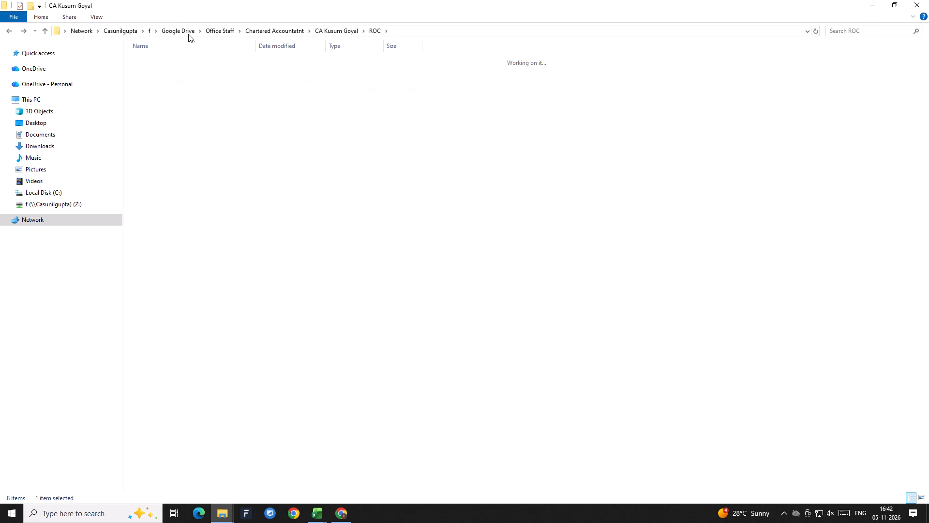
Look for client folders starting with N in the CA Kusum folder.
key(Down)
key(Down)
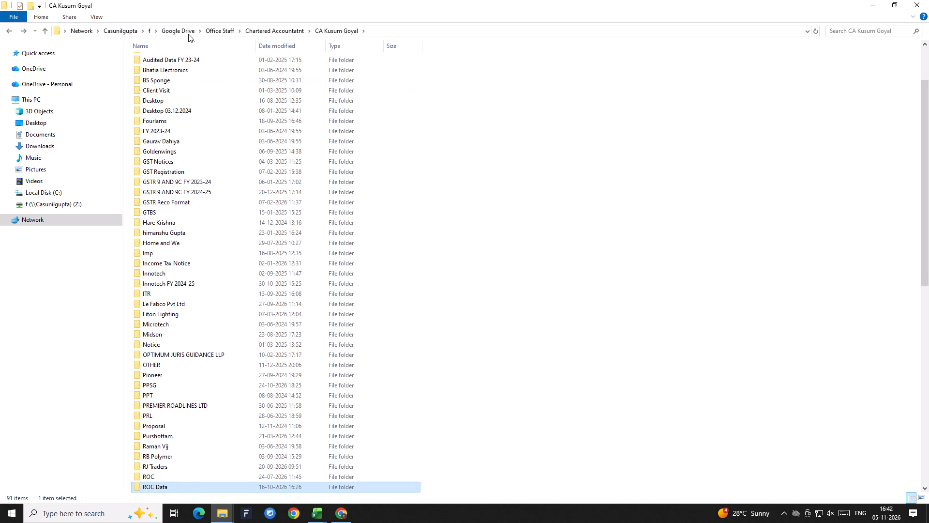
text(nnn)
Go back up to the Google Drive folder and open its 3. Tax Audit folder.
key(BackSpace)
key(BackSpace)
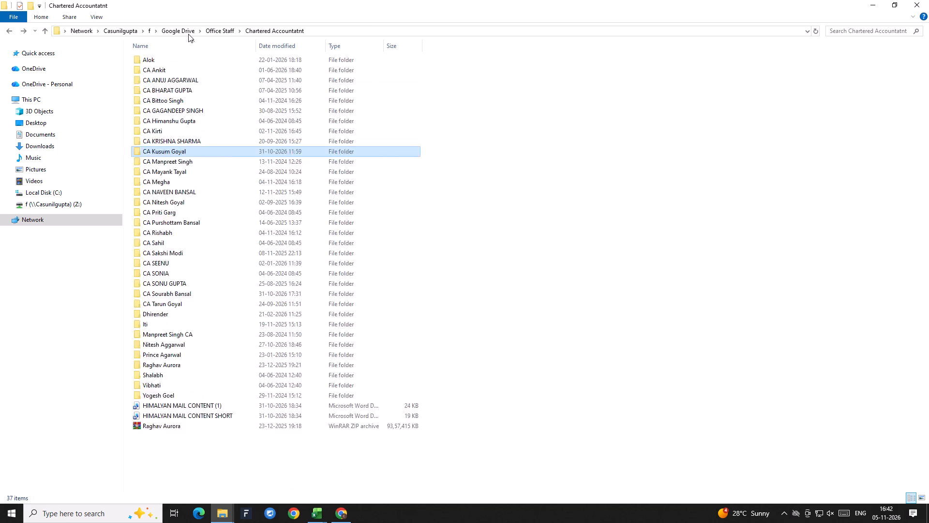
key(BackSpace)
key(Up)
key(Up)
key(Up)
key(Up)
key(Up)
key(Up)
key(Up)
key(Up)
key(Up)
key(Up)
key(Up)
key(Up)
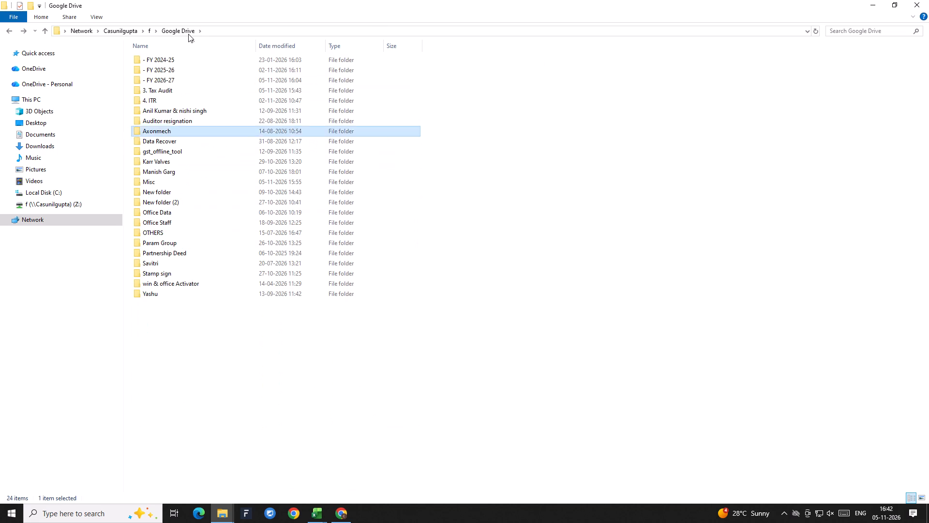
key(Up)
key(Return)
Check the FY 2025-26 folder within 3. Tax Audit for a Navkar client folder.
key(Down)
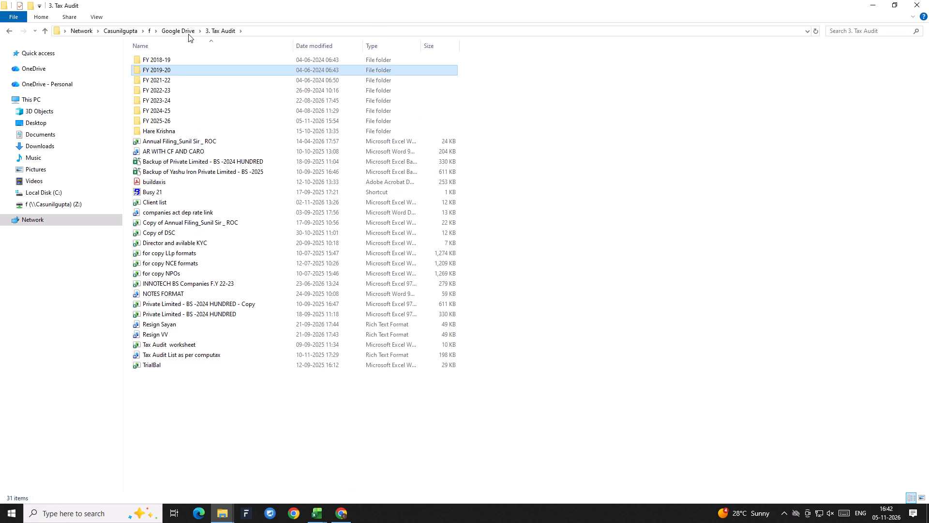
key(Down)
key(Down)
key(Down)
key(Down)
key(Down)
key(Return)
text(nvb)
key(Down)
key(Down)
key(Down)
key(Down)
key(Up)
key(Up)
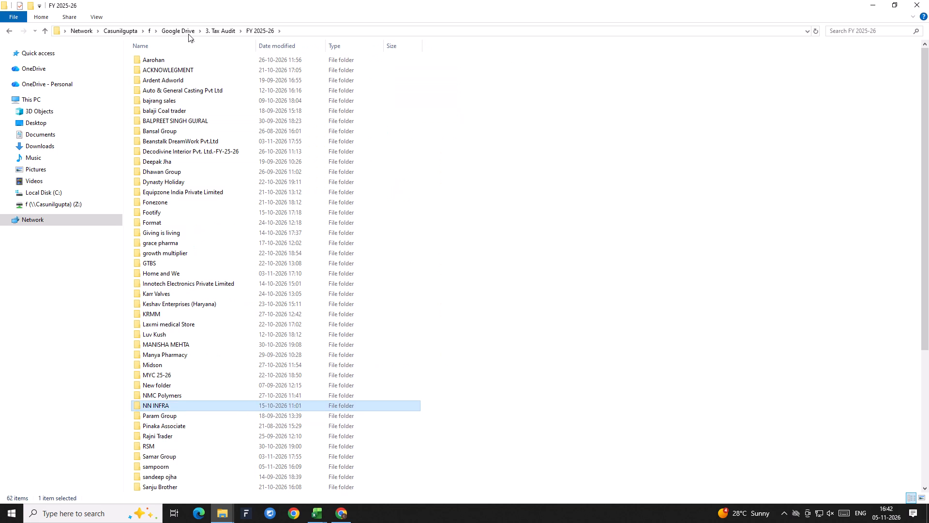
key(Up)
text(nn)
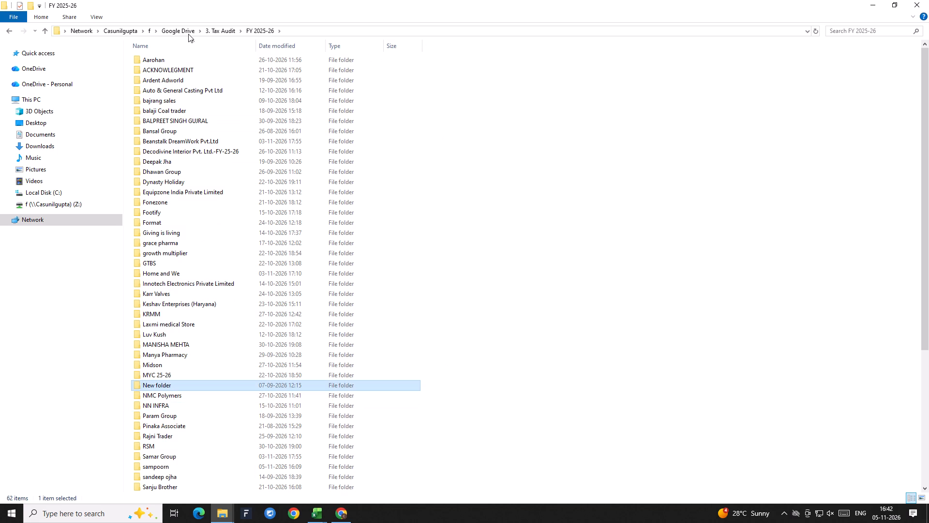
key(Down)
key(BackSpace)
Open the Navkar Group folder under FY 2024-25 in 3. Tax Audit.
key(Up)
key(Return)
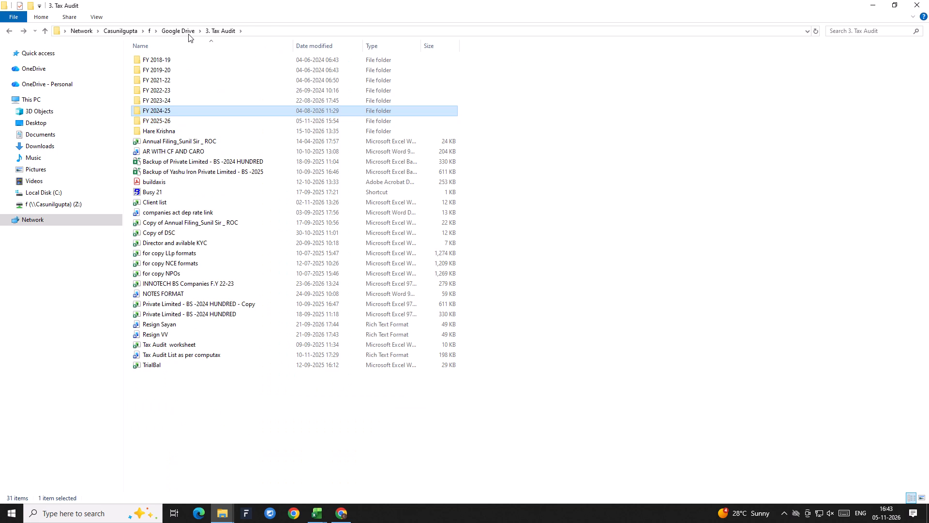
key(n)
key(Down)
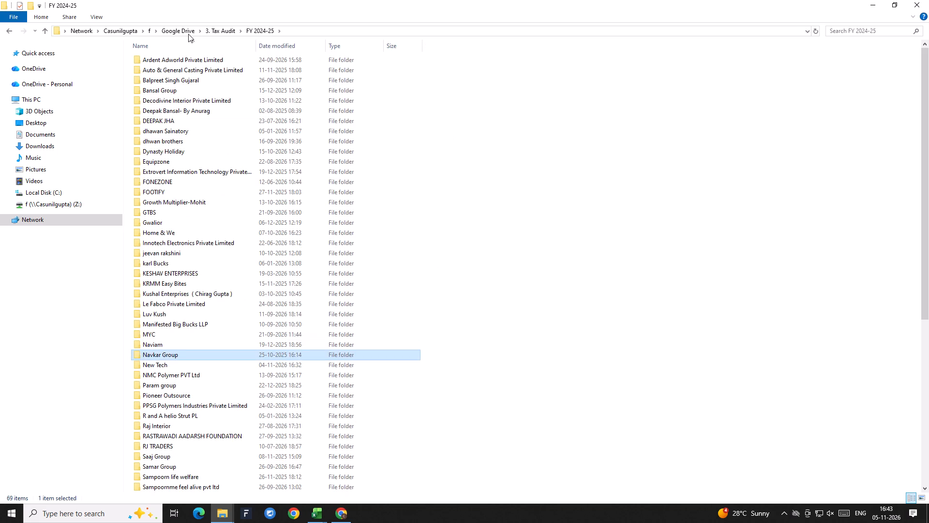
key(Return)
Open the Navkar Constech folder within the FY 2024-25 Navkar Group folder.
key(Down)
key(Down)
key(Down)
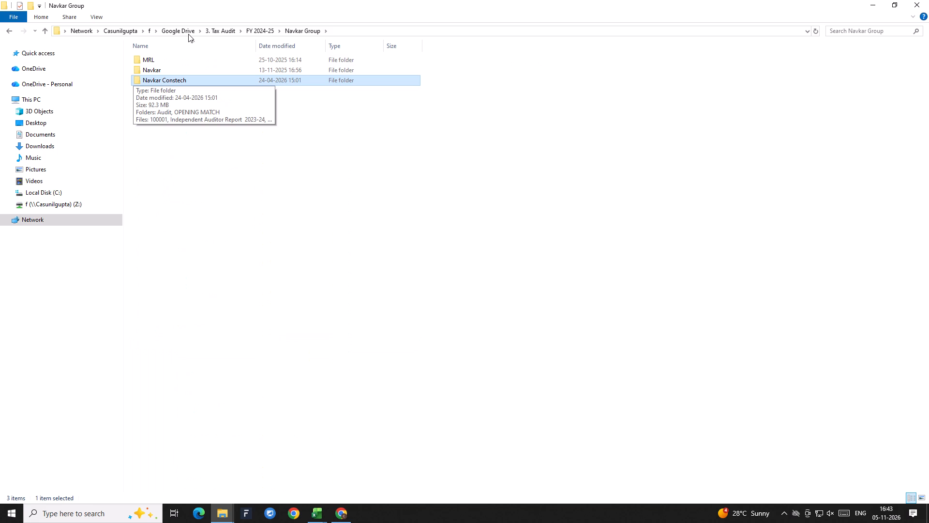
key(Down)
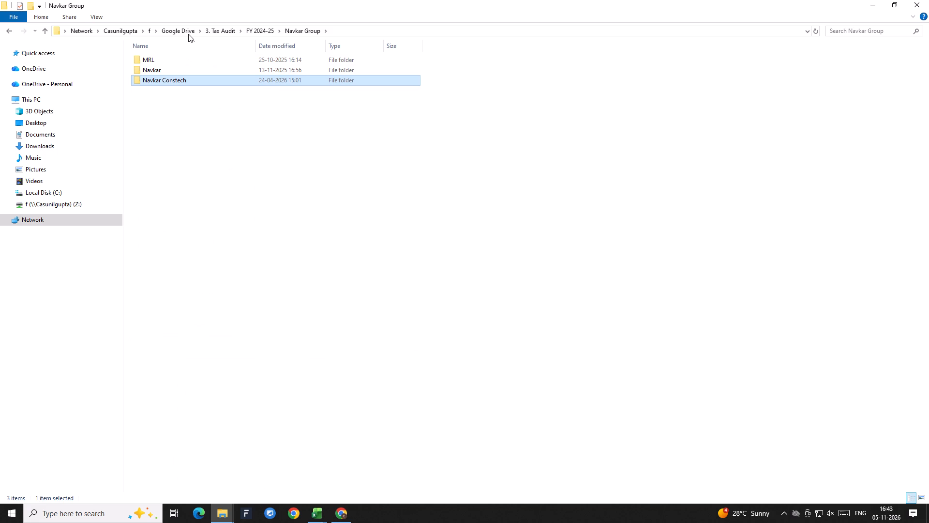
key(Up)
key(Up)
key(Down)
key(Down)
key(Return)
Look through the Navkar Constech folder for the FY 2023-24 balance sheet.
key(Down)
key(Down)
key(Down)
key(Down)
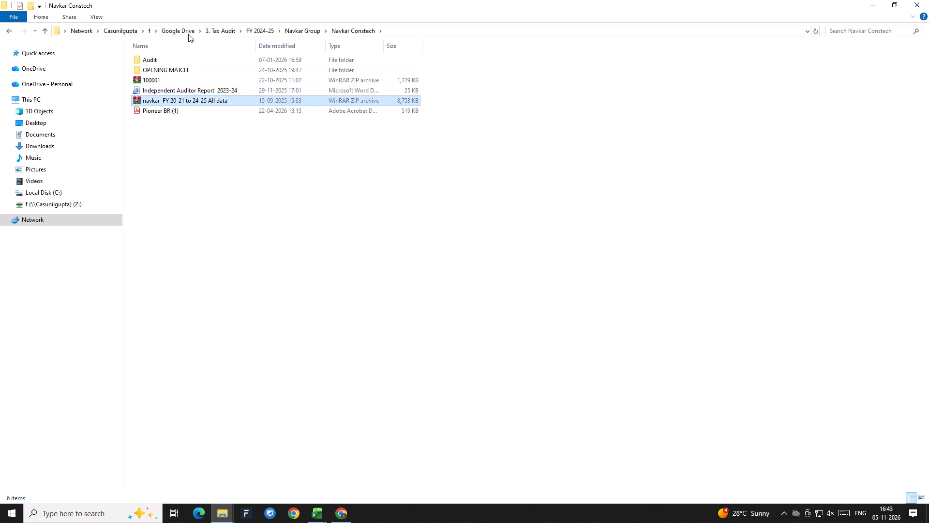
key(Up)
key(Up)
key(Up)
key(Up)
Go back to 3. Tax Audit and open the Navkar Group folder under FY 2023-24.
key(BackSpace)
key(BackSpace)
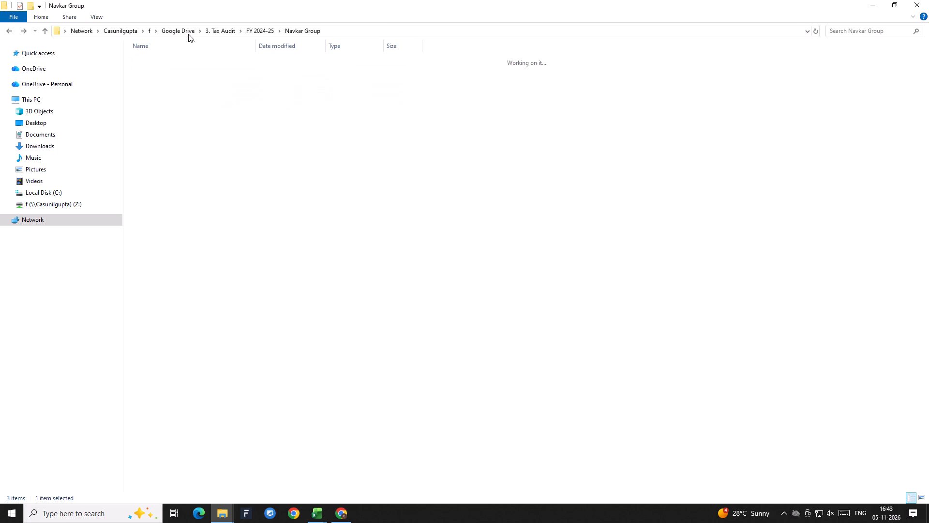
key(BackSpace)
key(Up)
key(Return)
key(Down)
key(Down)
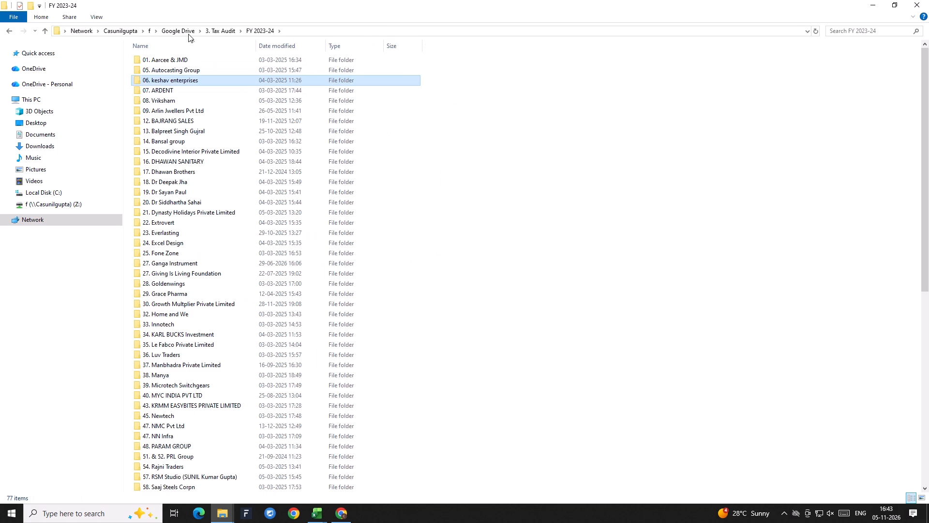
key(n)
key(Return)
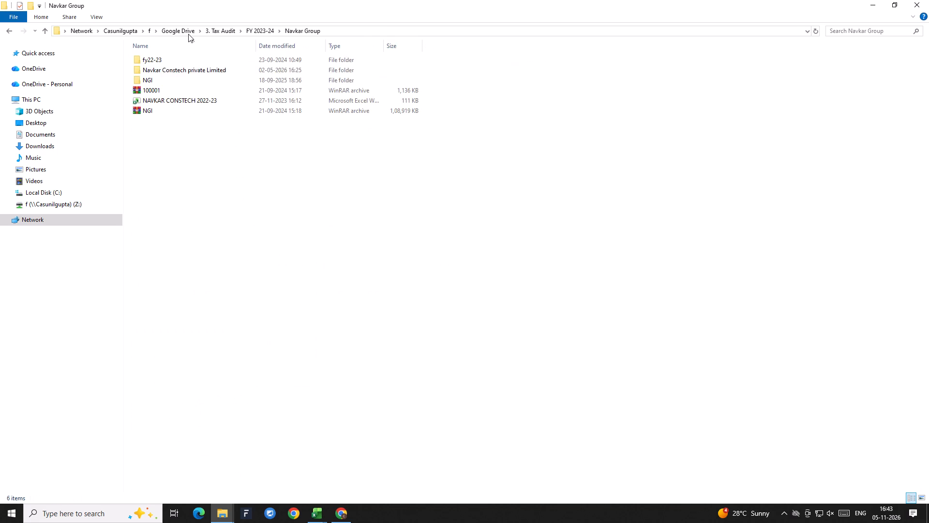
Open the Navkar Constech private Limited folder within the FY 2023-24 Navkar Group folder.
key(Down)
key(Down)
key(Down)
key(Up)
key(Up)
key(Up)
key(Down)
key(Return)
Find and open the NAVKAR CONSTECH 2023-24 -000 PDF in the Navkar Constech private Limited folder.
key(Down)
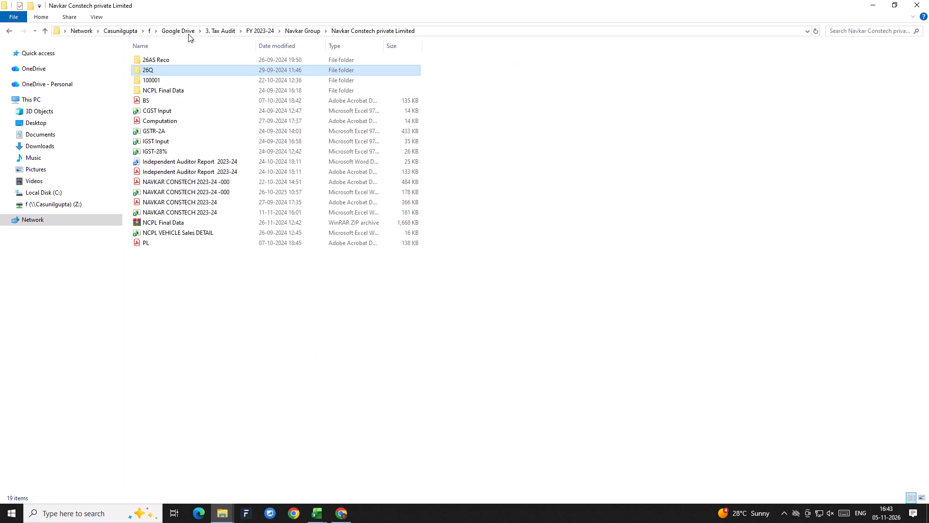
key(Down)
key(Down)
key(Down)
key(Down)
key(Down)
key(Up)
key(Up)
key(Up)
key(Down)
key(Down)
key(Down)
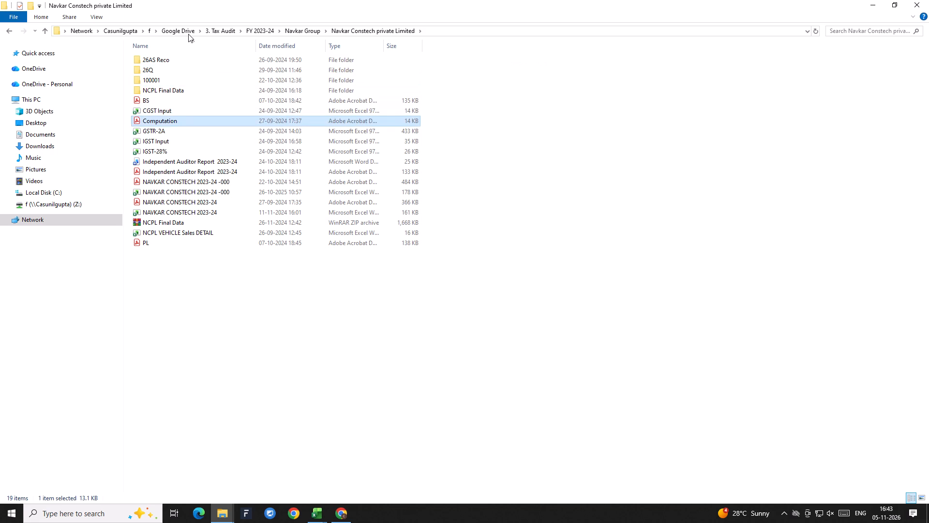
key(Down)
key(Down)
key(Down)
key(Down)
key(Down)
key(Down)
key(Return)
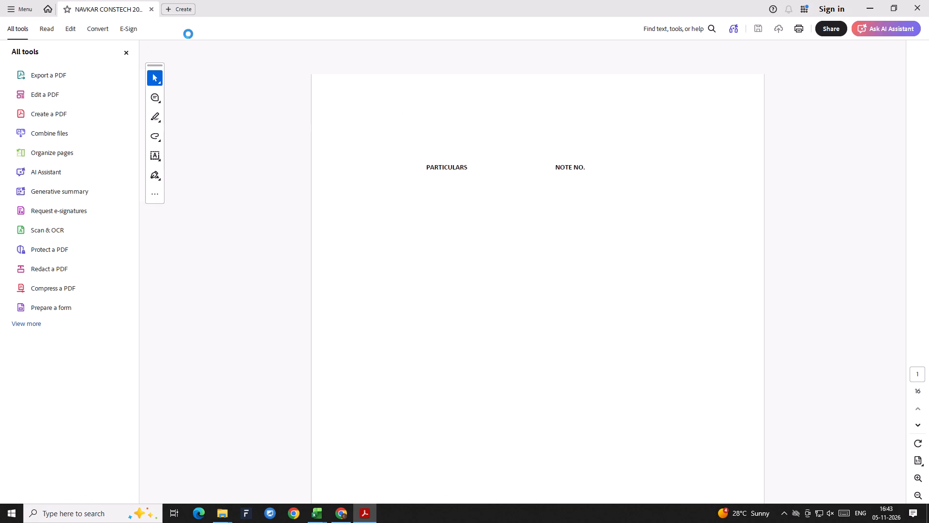
Look through the balance sheet, profit and loss statement and notes in the NAVKAR CONSTECH 2023-24 -000 PDF, and close it.
scroll(854, 468, down, 5)
scroll(696, 340, down, 11)
scroll(570, 327, up, 1)
scroll(570, 327, down, 3)
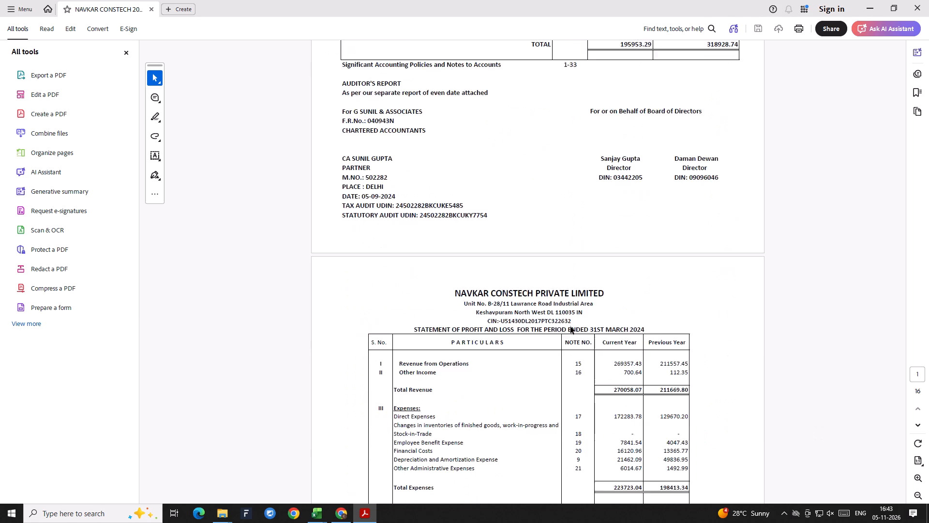
scroll(570, 327, down, 2)
click(913, 9)
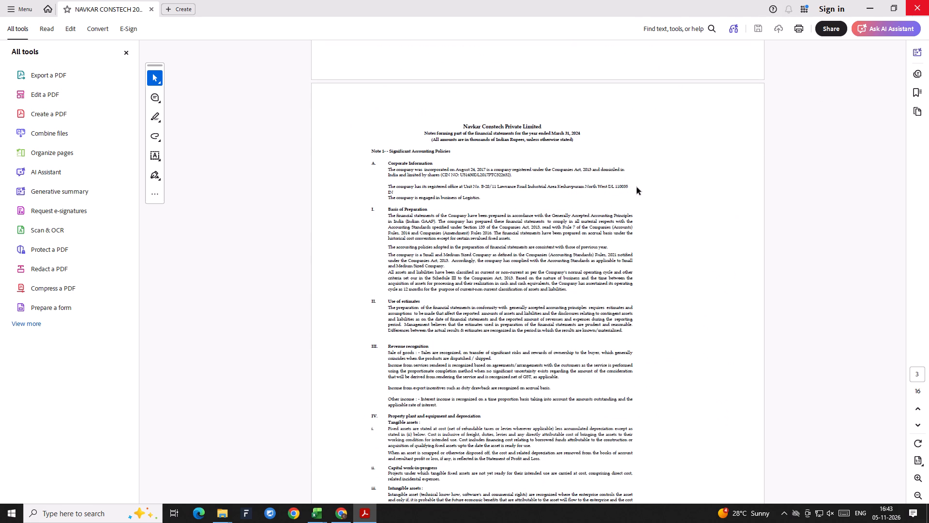
Open the NAVKAR CONSTECH 2023-24 PDF without the -000 suffix, examine its balance sheet, and close it.
key(Down)
key(Down)
key(Down)
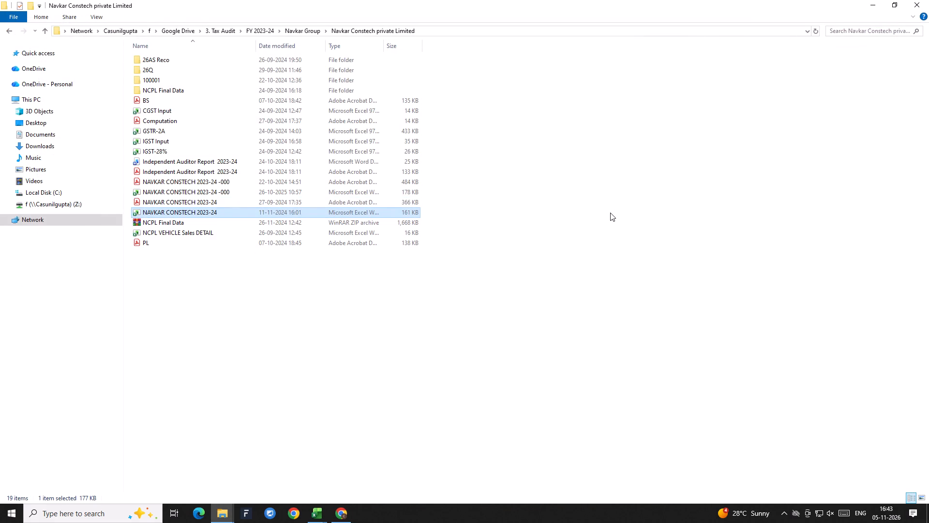
key(Up)
key(Return)
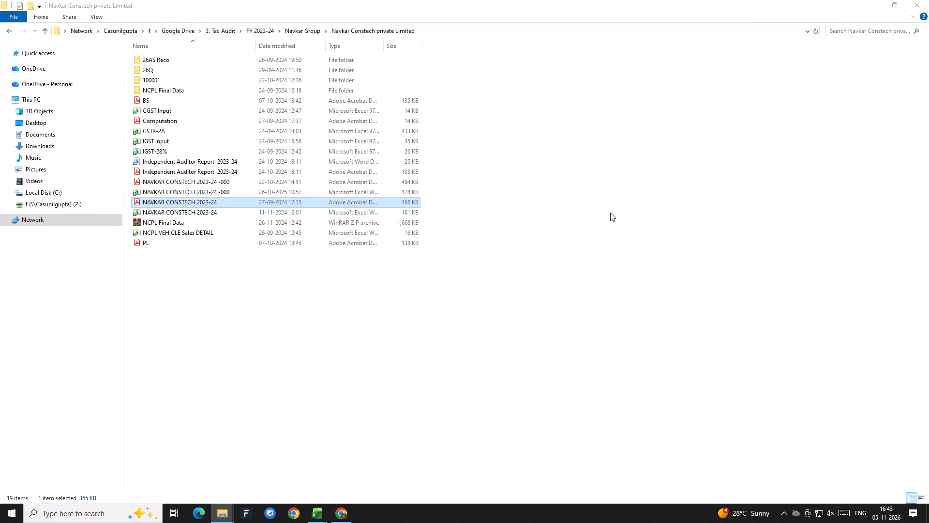
scroll(610, 213, down, 6)
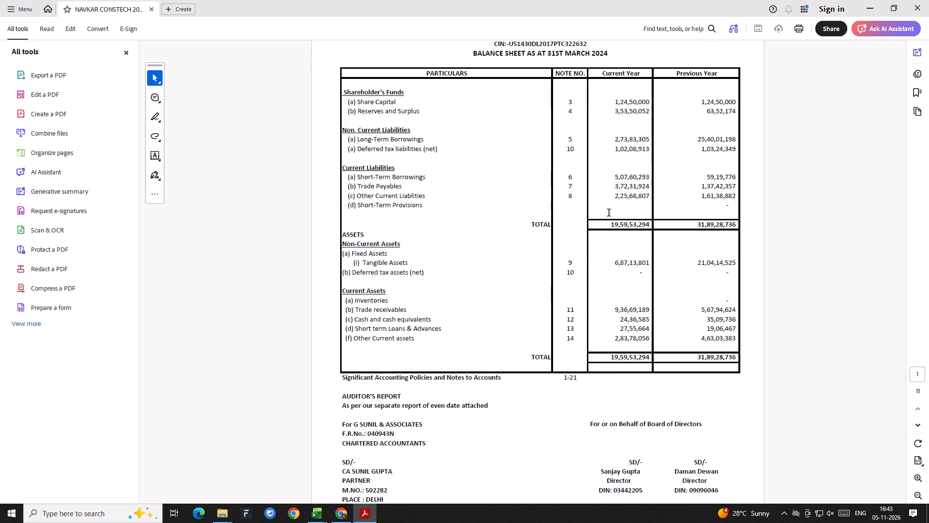
click(914, 7)
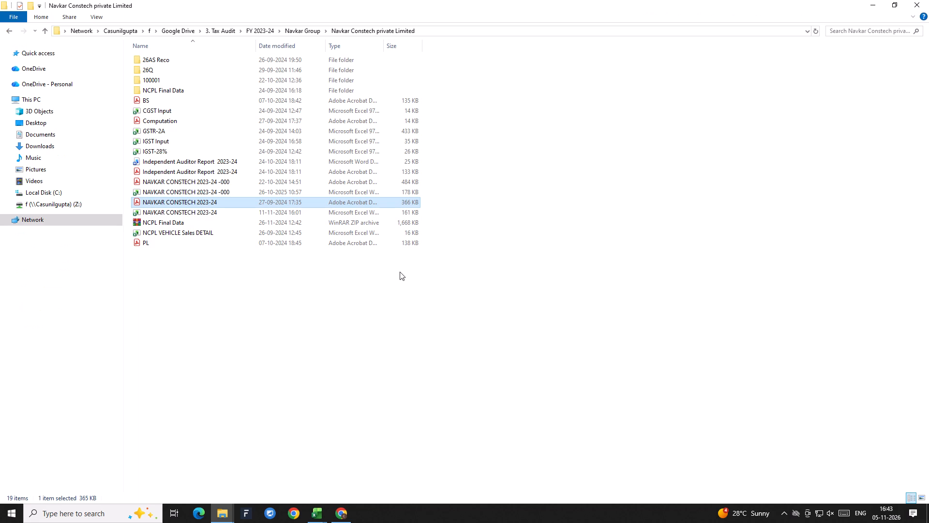
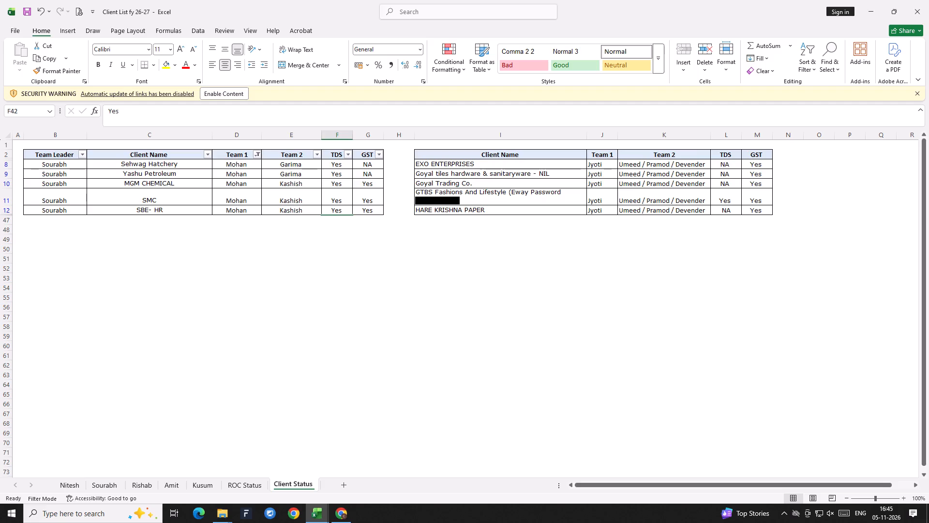
Check the TDS and GST entries of Mohan's clients on the Client Status sheet, and return to the client chart workbook.
key(Up)
key(Right)
key(Up)
key(Right)
key(Up)
key(Left)
key(Left)
key(Right)
key(Down)
key(Down)
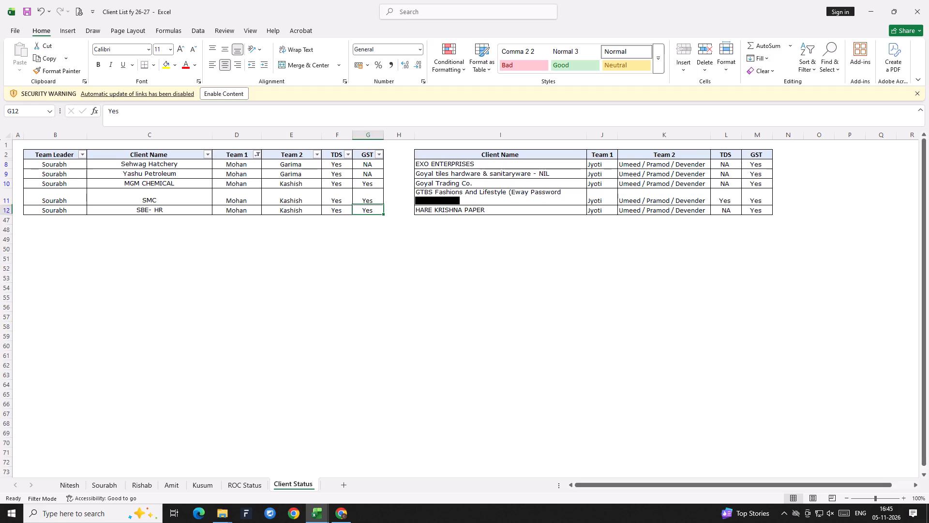
key(Left)
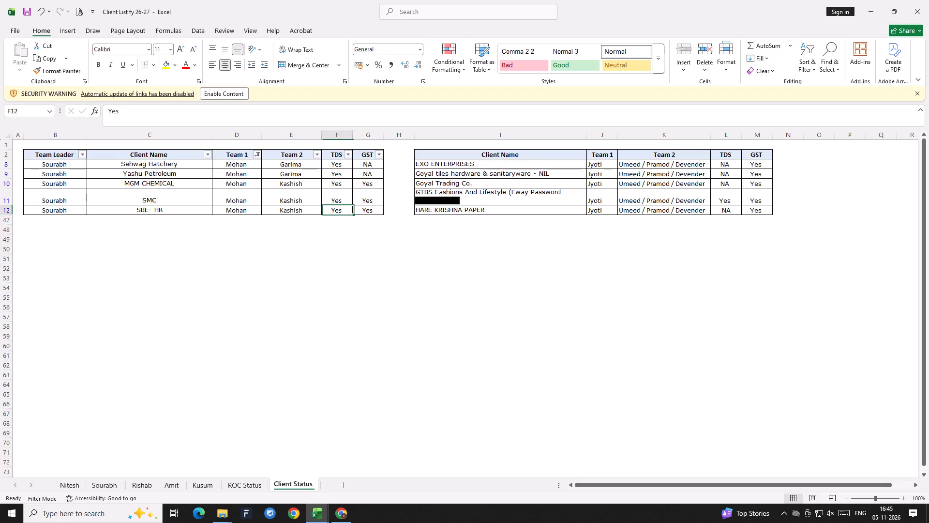
key(Up)
key(Up)
key(Up)
key(alt+Tab)
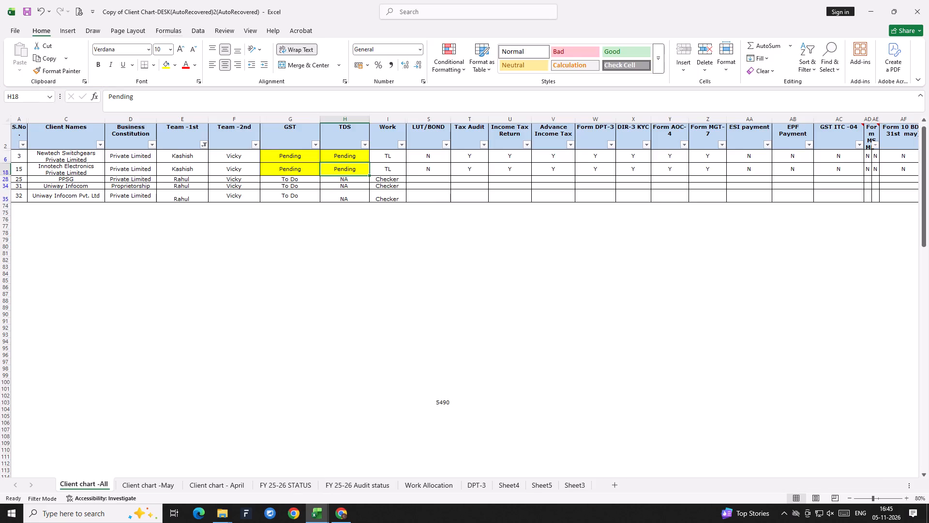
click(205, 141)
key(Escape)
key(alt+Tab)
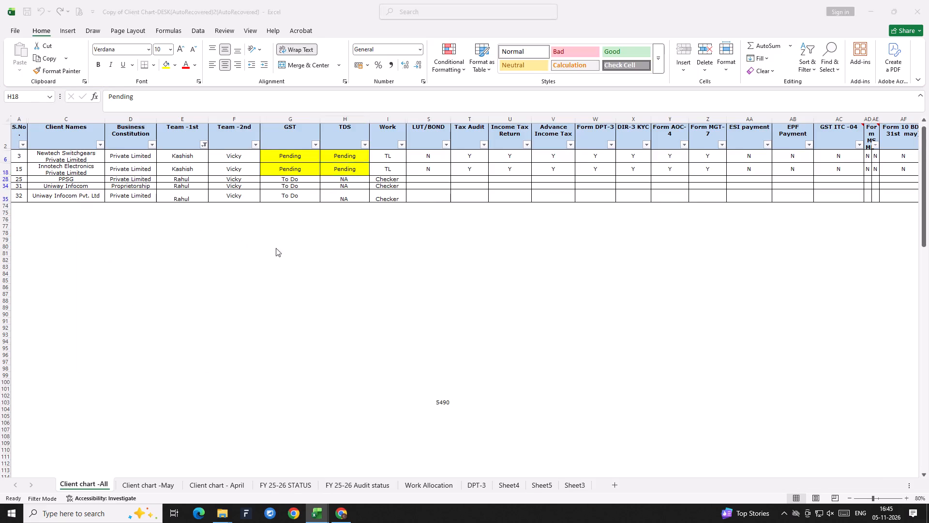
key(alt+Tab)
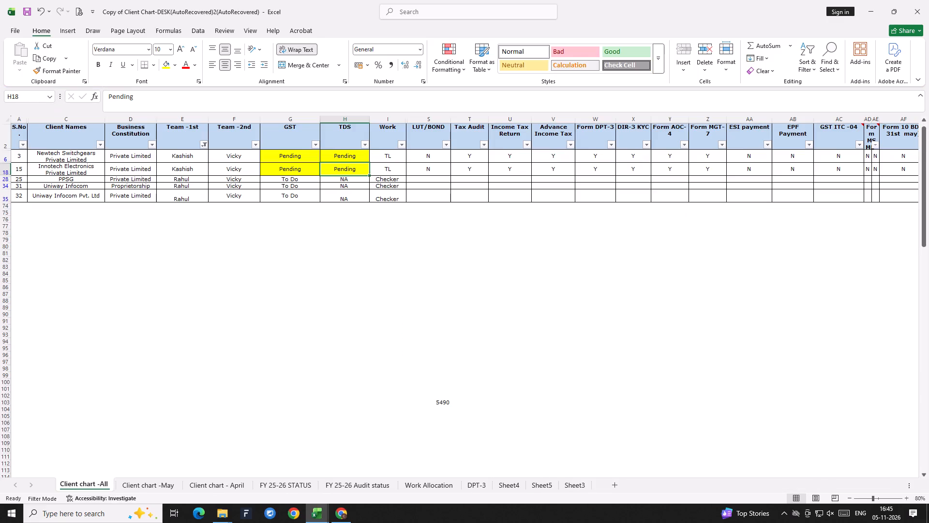
Filter the Team -1st column of the Client chart -All sheet to Mohan instead of Rahul.
click(204, 145)
key(Down)
key(Down)
key(Down)
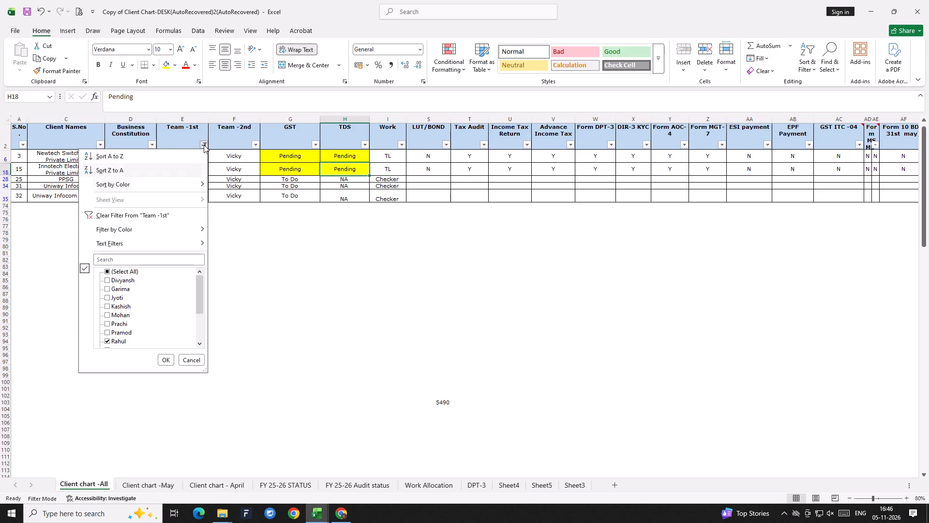
key(Down)
key(Down)
key(Down)
key(Down)
key(Down)
key(Down)
key(Down)
key(Down)
key(Down)
key(Down)
key(Down)
key(Down)
key(Down)
key(Down)
key(Down)
key(Up)
key(space)
key(Up)
key(Up)
key(Up)
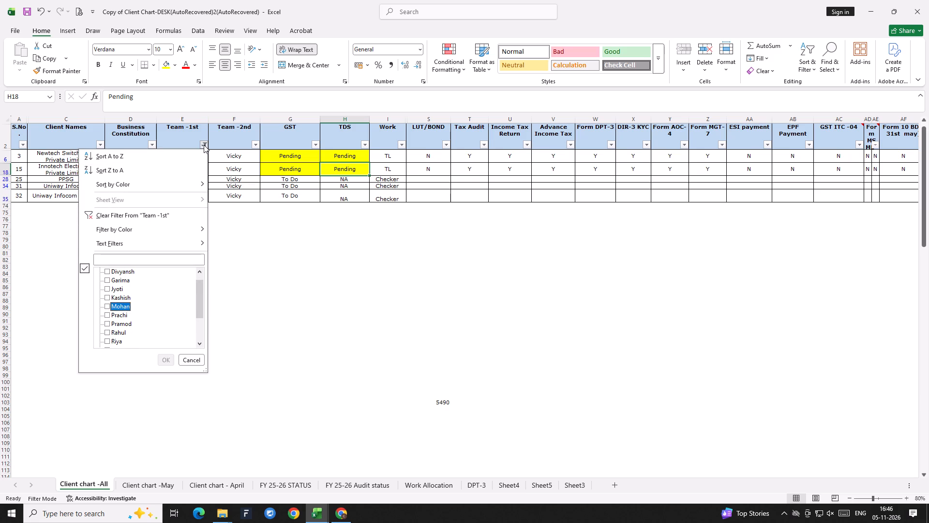
key(space)
key(Return)
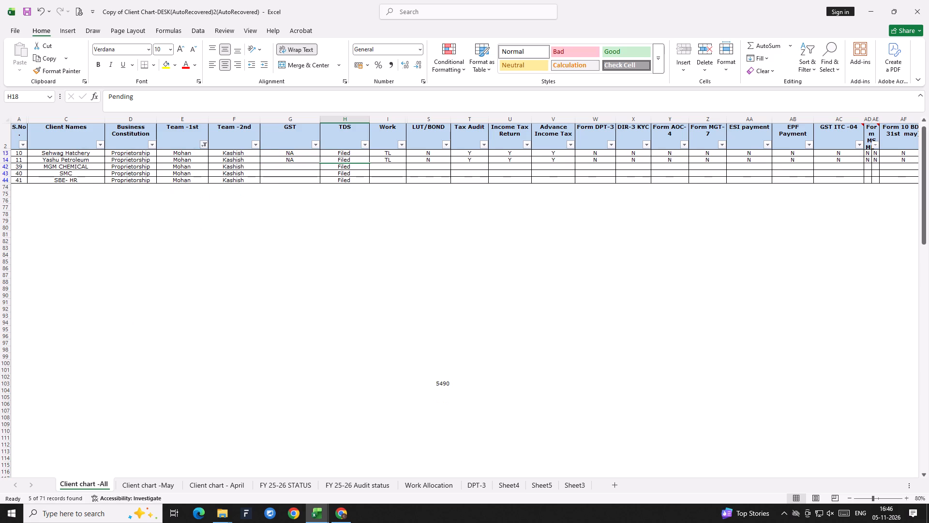
Review the GST and TDS statuses of Mohan's clients in the filtered Client chart -All sheet.
key(Down)
key(Down)
key(Down)
key(Left)
key(Up)
key(Left)
key(Up)
key(Up)
key(Up)
key(Right)
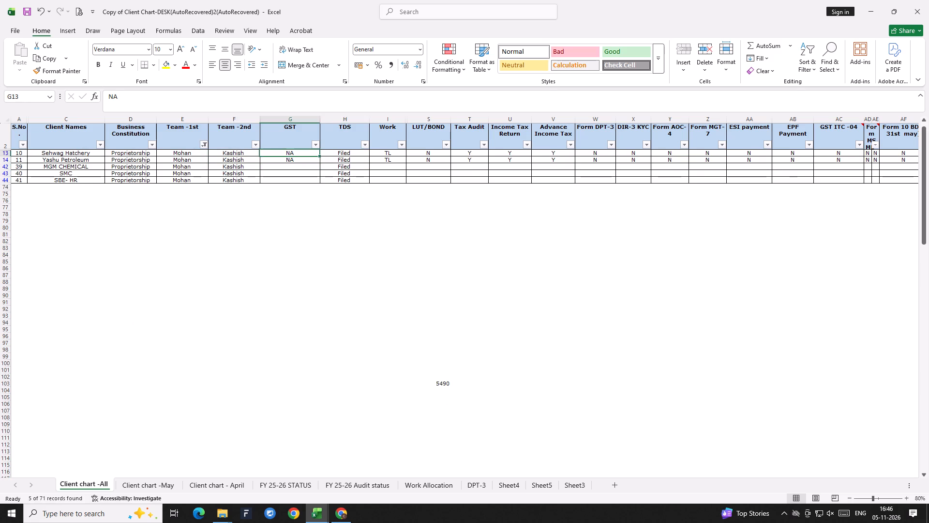
key(Down)
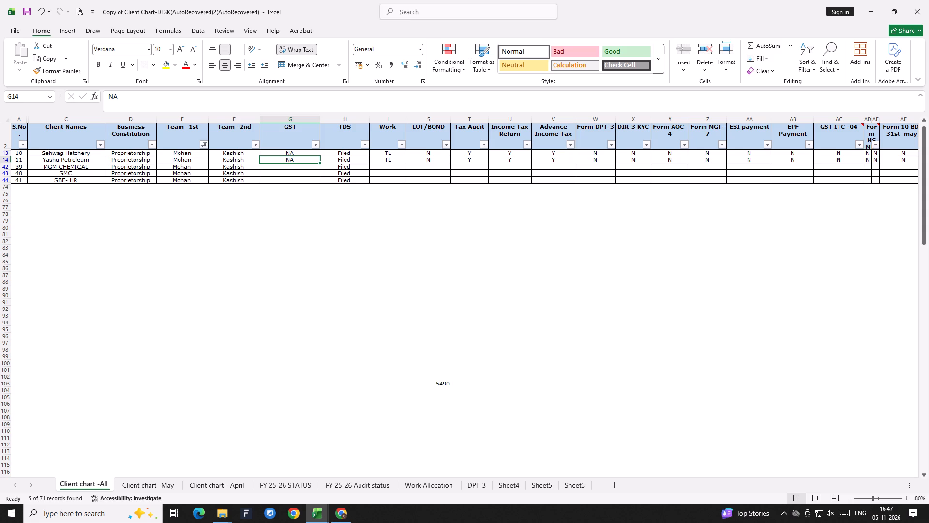
Set the GST status of MGM CHEMICAL, SMC and SBE- HR to Filed.
key(Down)
key(Down)
key(Down)
key(Left)
key(Up)
key(Right)
key(Up)
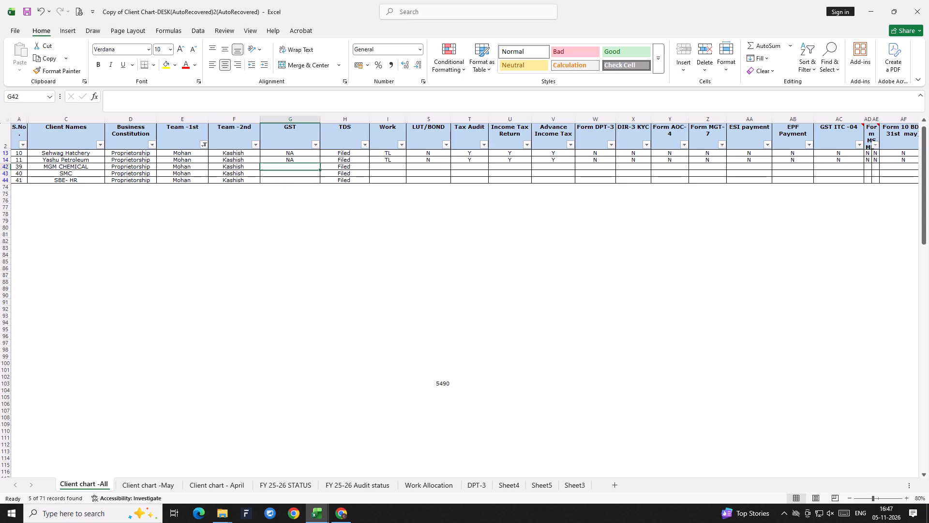
key(Return)
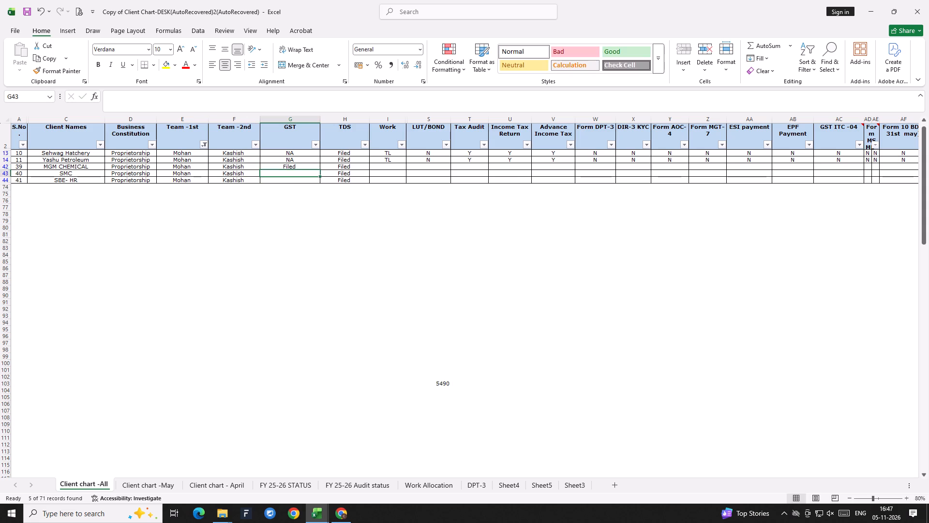
key(Up)
key(ctrl+v)
key(Escape)
key(Down)
key(Up)
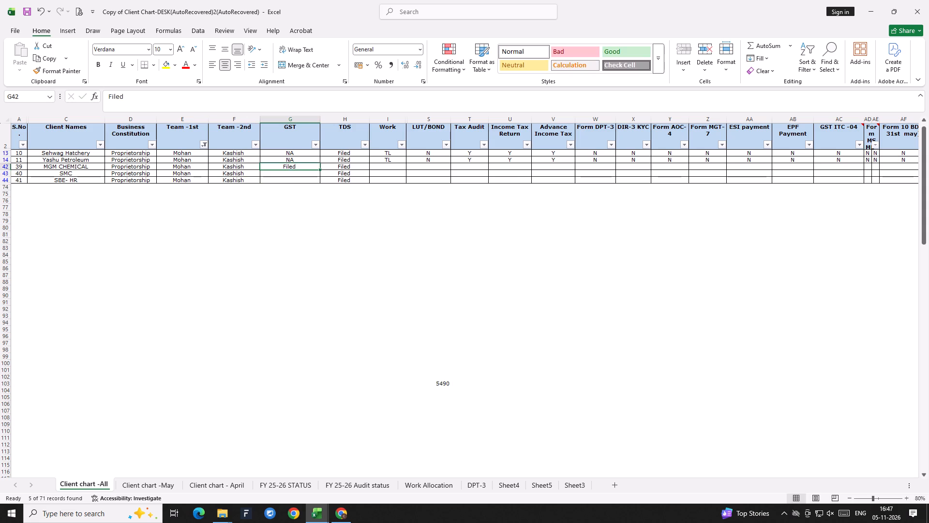
key(ctrl+c)
key(Down)
key(ctrl+v)
key(Down)
key(ctrl+v)
key(Escape)
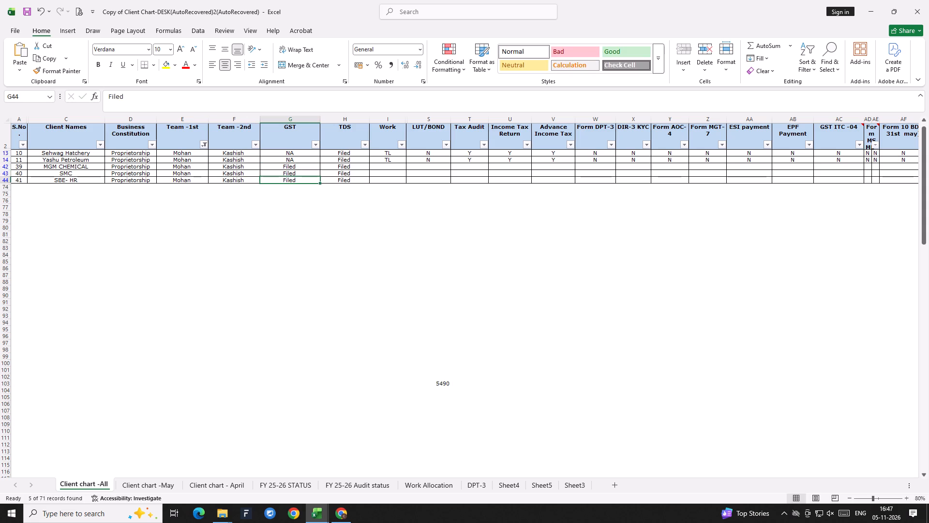
Set the TDS status of MGM CHEMICAL, SMC and SBE- HR to NA.
key(Up)
key(Left)
key(Up)
key(Left)
key(Up)
key(Right)
key(Right)
key(Down)
key(Down)
key(Right)
key(Up)
key(Left)
key(Up)
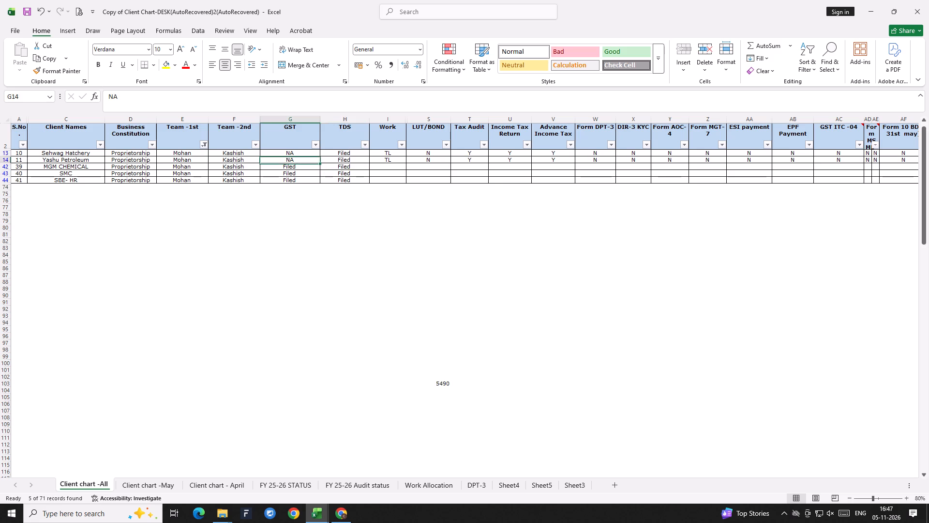
key(Down)
key(Down)
key(Right)
key(Up)
key(Left)
key(Right)
text(na)
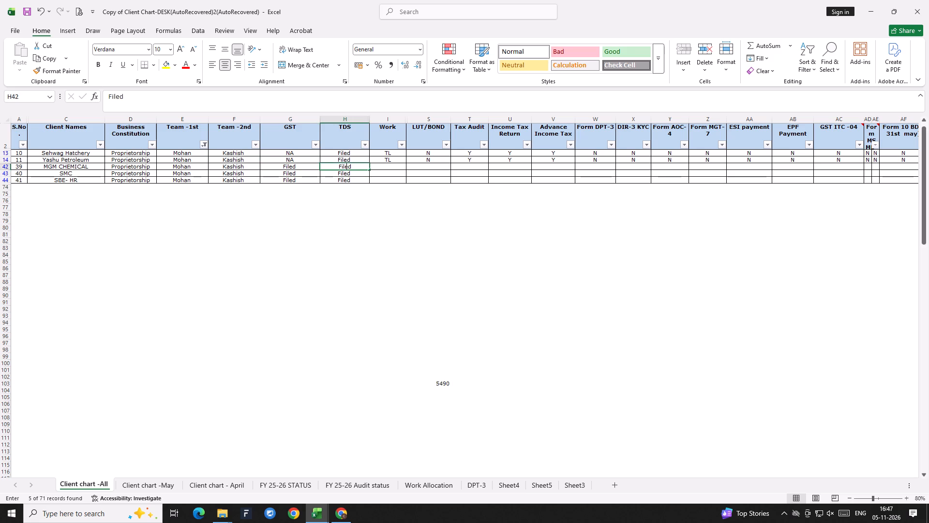
key(space)
key(BackSpace)
key(BackSpace)
key(BackSpace)
key(BackSpace)
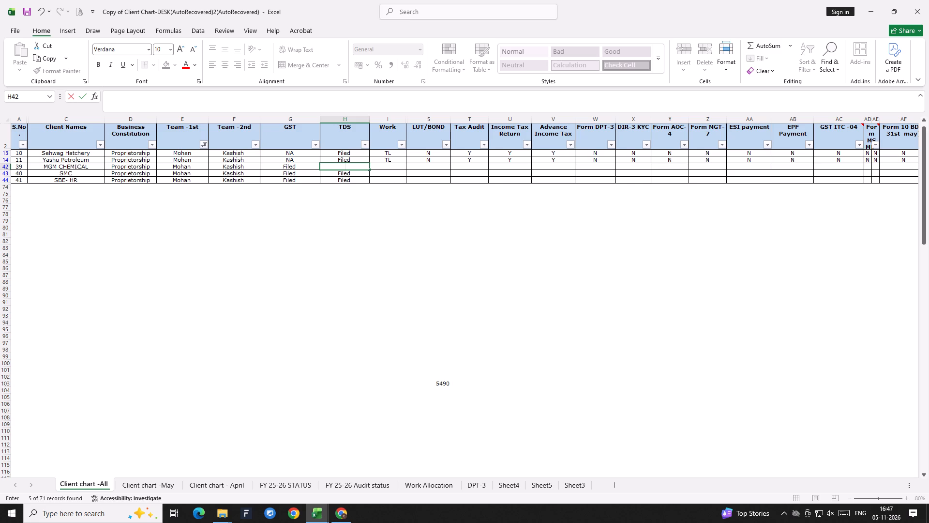
text(NA)
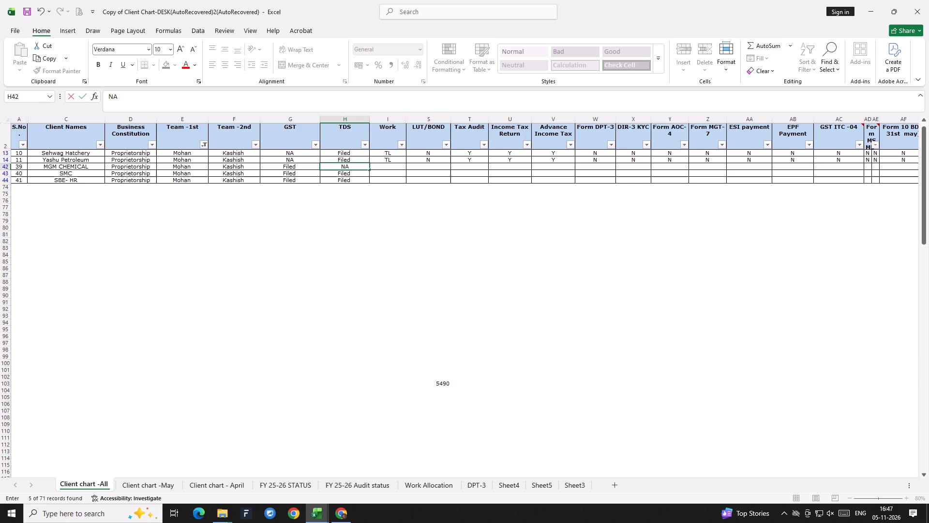
key(Up)
key(Down)
key(ctrl+c)
key(Down)
key(ctrl+v)
key(Down)
key(ctrl+v)
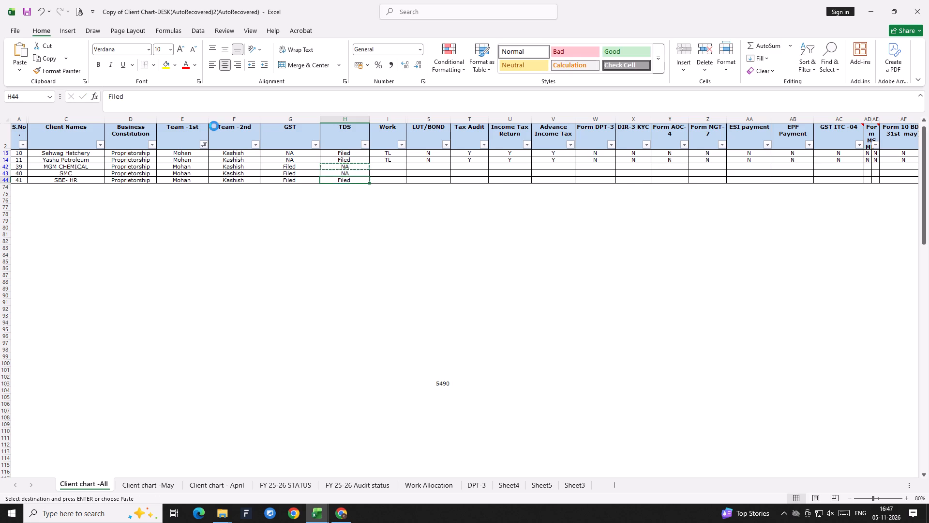
key(Escape)
Set the TDS status of Sehwag Hatchery and Yashu Petroleum to Pending.
key(Up)
key(Up)
key(Up)
key(Left)
key(Right)
key(shift+Up)
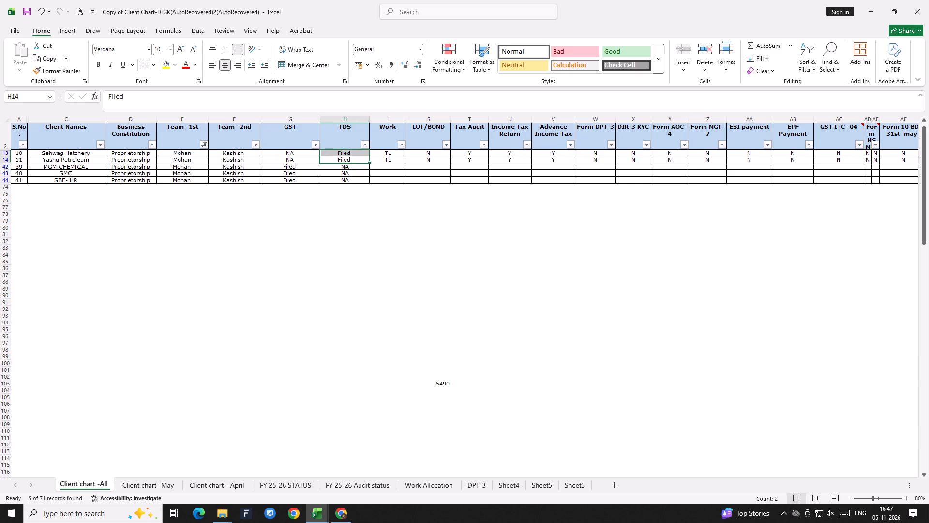
key(Down)
key(Up)
key(Up)
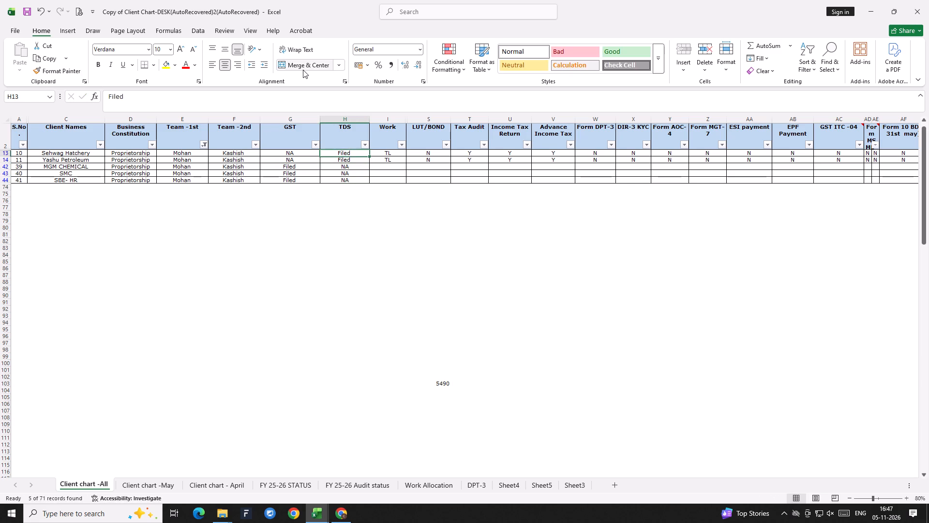
key(Return)
key(Up)
key(ctrl+c)
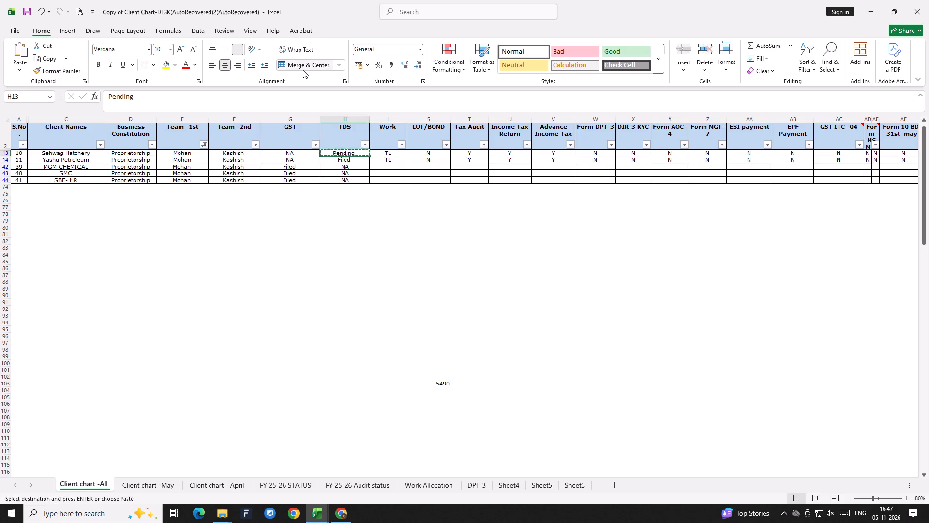
key(Down)
key(ctrl+v)
key(Escape)
Fill the Pending TDS cells of Sehwag Hatchery and Yashu Petroleum with yellow.
double_click(159, 69)
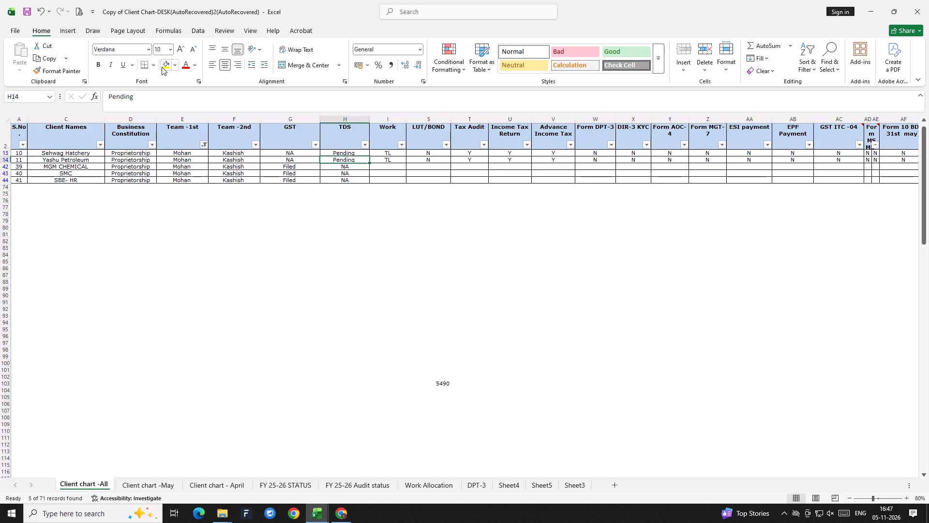
key(Up)
key(F4)
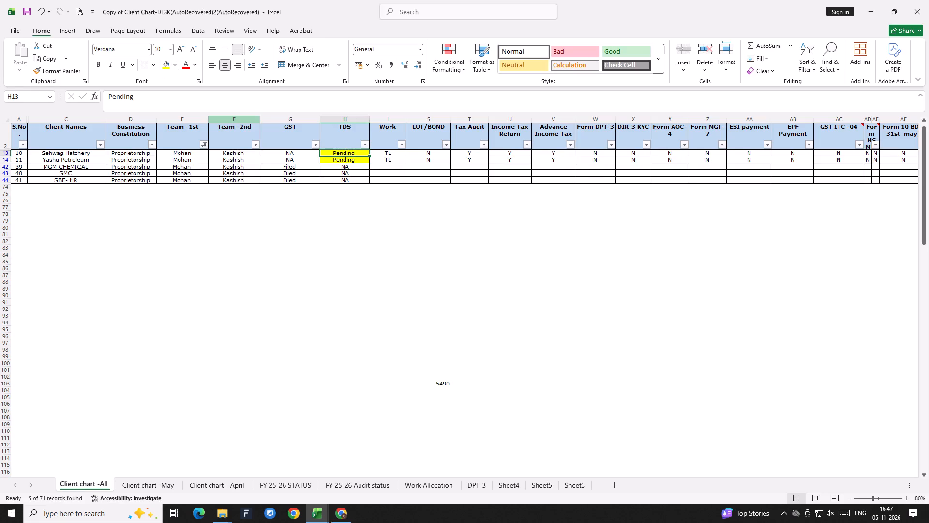
Switch to the Client List fy 26-27 workbook and filter the Team 1 column of Client Status to Prachi instead of Mohan.
key(alt+Tab)
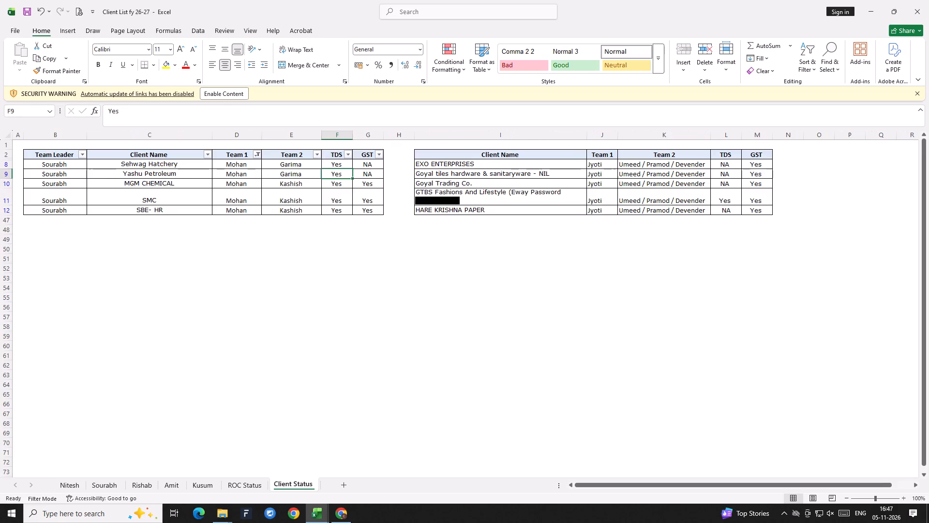
click(257, 153)
key(Down)
key(Down)
key(Down)
key(Down)
key(Down)
key(Down)
key(Down)
key(Down)
key(Down)
key(Down)
key(Down)
key(Down)
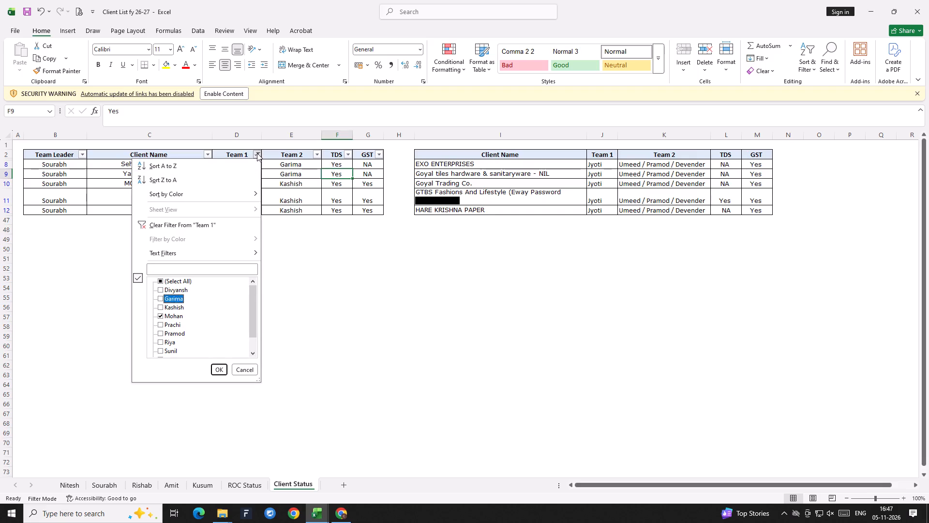
key(Down)
key(space)
key(Down)
key(space)
key(Return)
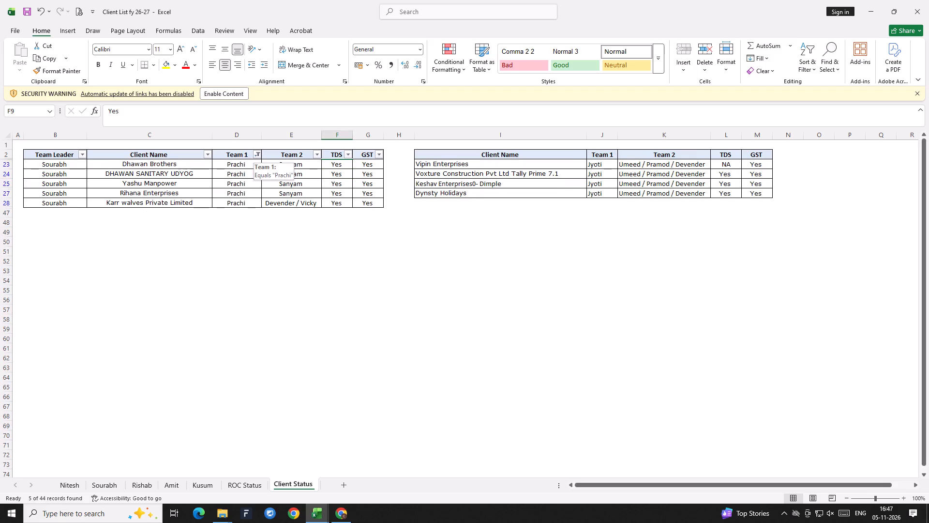
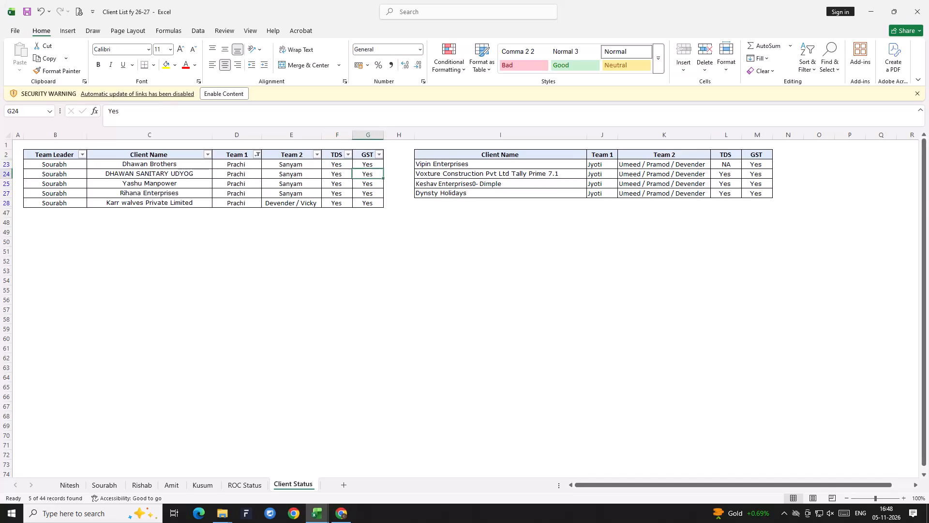
Switch to the client chart workbook and filter the Team -1st column of Client chart -All to Prachi instead of Mohan.
key(Left)
key(Up)
key(alt+Tab)
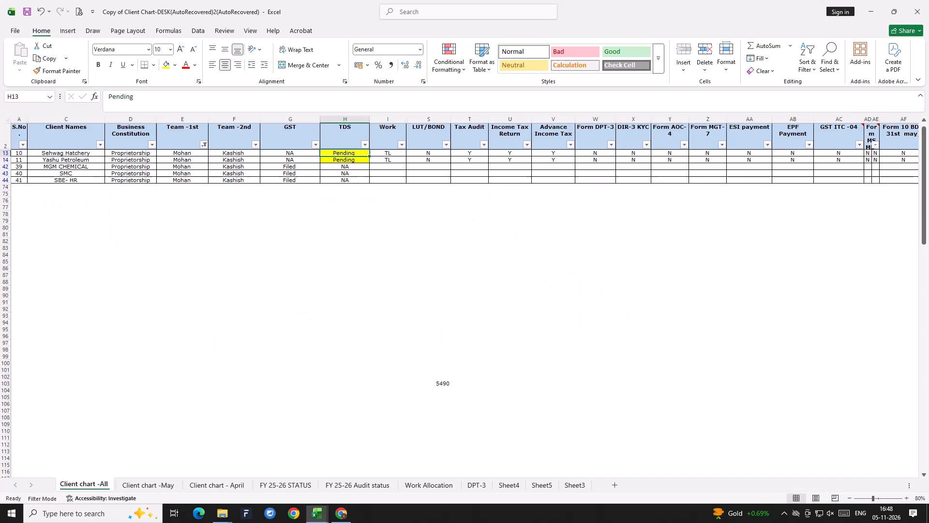
key(Down)
key(Down)
key(Up)
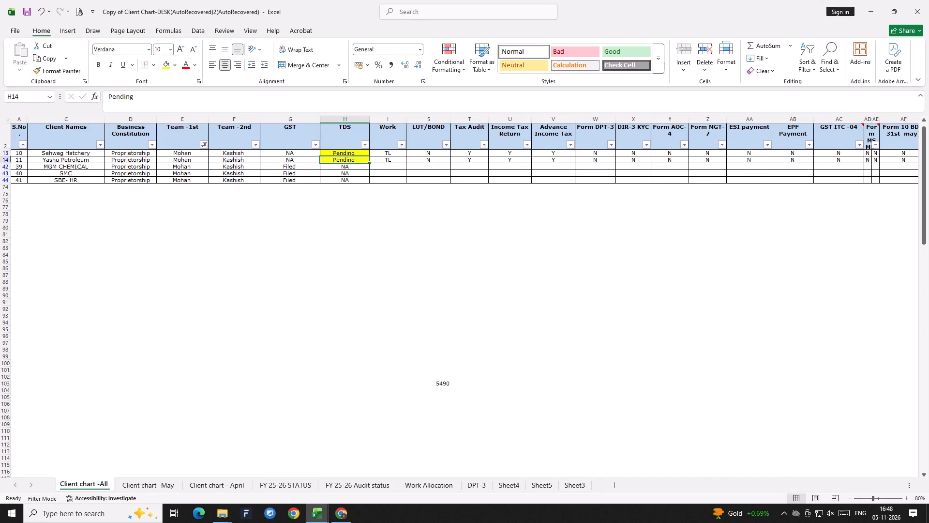
click(201, 146)
key(Down)
key(Down)
key(Down)
key(Down)
key(Down)
key(Down)
key(Down)
key(Down)
key(Down)
key(Down)
key(Down)
key(Down)
key(Down)
key(Down)
key(Down)
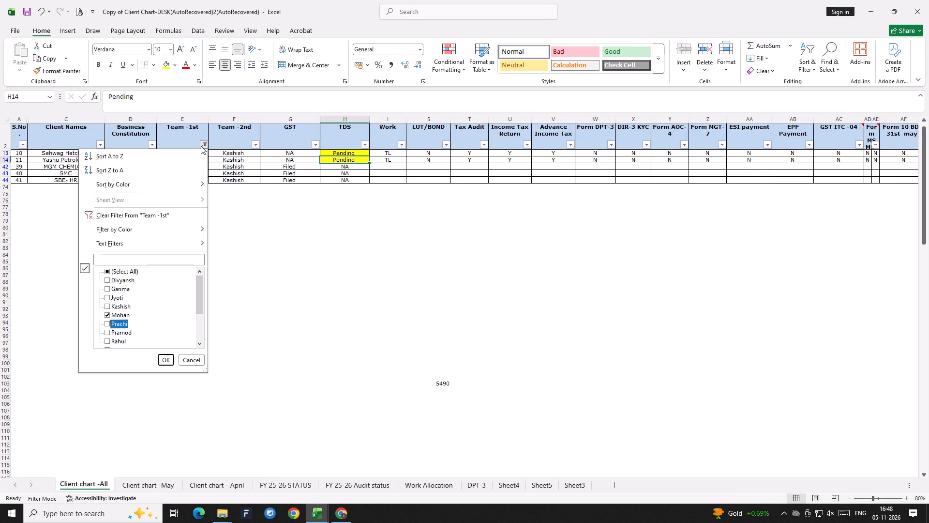
key(Up)
key(space)
key(Down)
key(space)
key(Return)
Review the Team -2nd, GST and TDS entries of Prachi's clients in the chart.
key(Down)
key(Down)
key(Up)
key(Up)
key(Left)
key(Up)
key(Left)
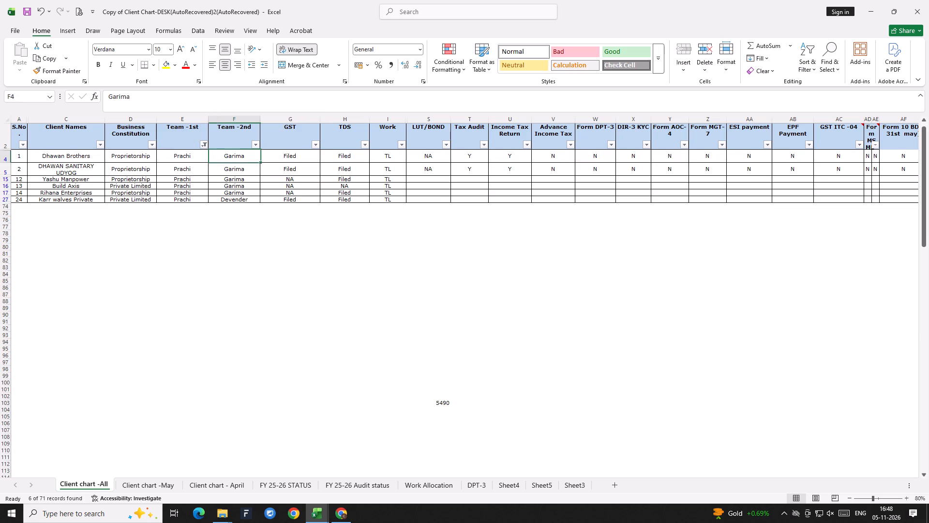
key(Down)
key(Down)
key(Down)
key(Down)
key(Right)
key(Up)
key(Right)
key(Up)
key(Up)
key(Left)
key(Up)
key(Up)
Set the TDS status of Dhawan Brothers, DHAWAN SANITARY UDYOG and Yashu Manpower to NA.
key(Right)
key(Down)
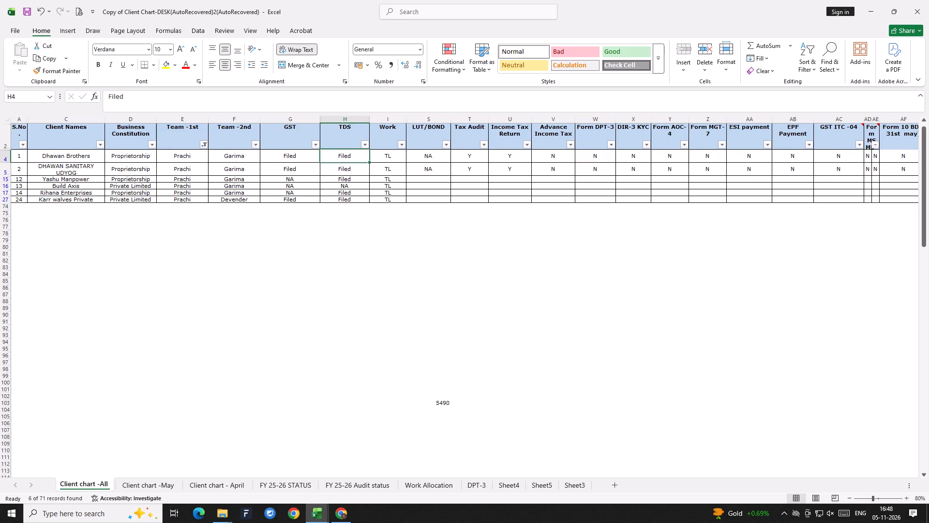
text(NA)
key(Return)
key(Up)
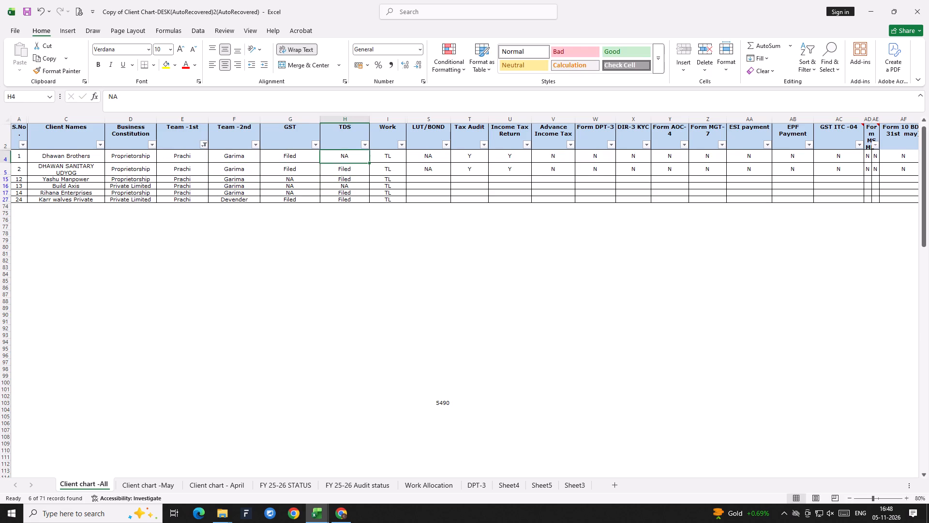
key(ctrl+c)
key(Down)
key(ctrl+v)
key(Escape)
key(Down)
key(Down)
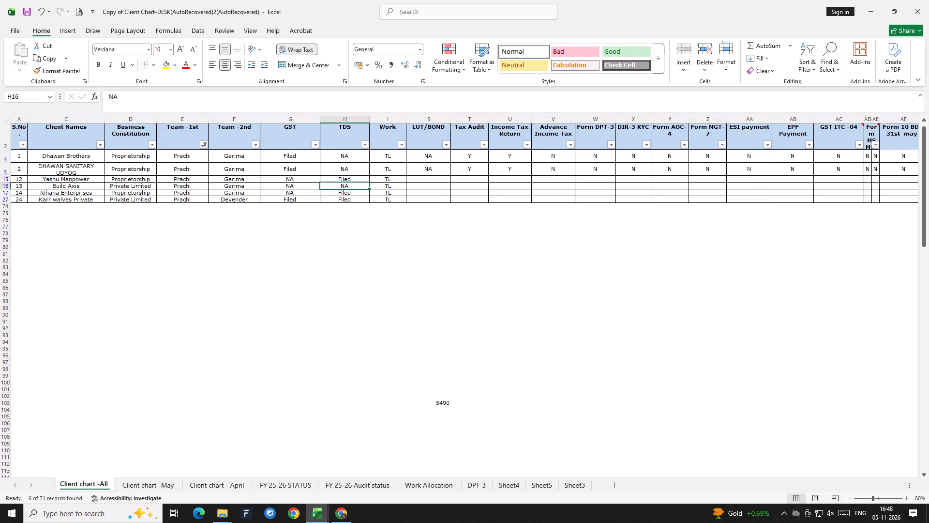
key(ctrl+c)
key(Up)
key(ctrl+v)
key(Escape)
Compare the TDS entries of Prachi's remaining clients with the Client Status sheet of Client List fy 26-27.
key(Down)
key(Down)
key(Down)
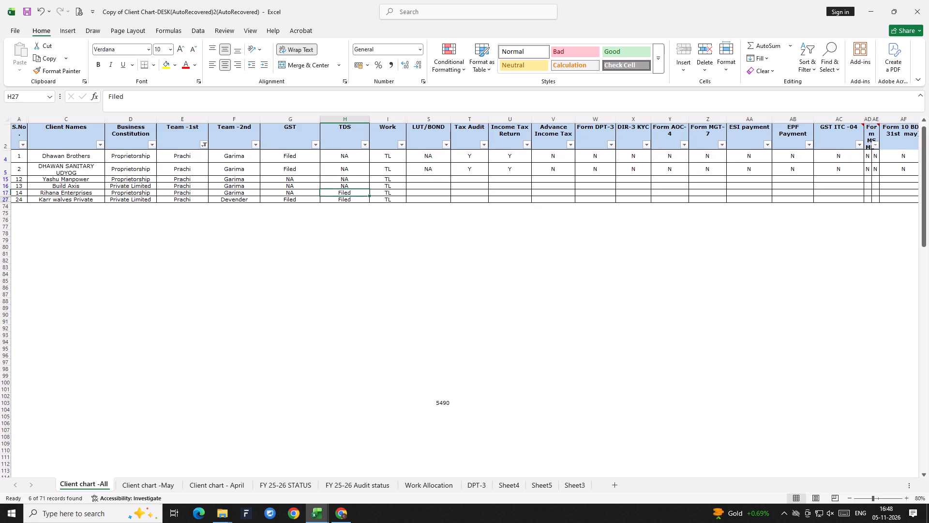
key(Down)
key(Left)
key(Up)
key(Right)
key(Up)
key(alt+Tab)
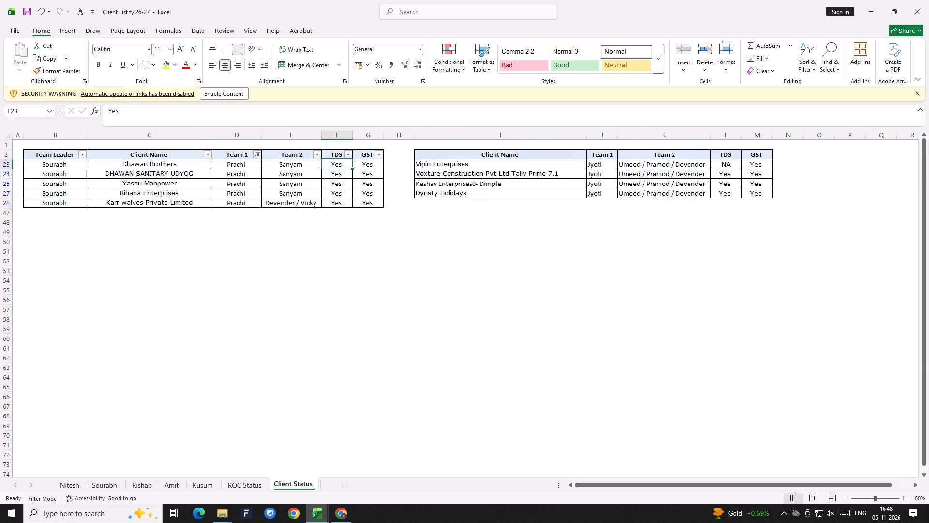
key(Down)
key(Down)
key(Down)
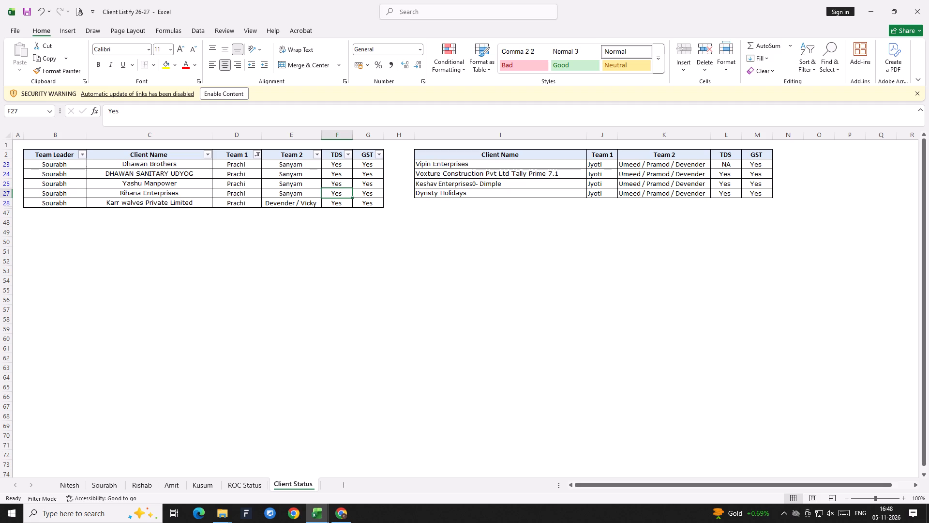
Check the current date in the system calendar, then close it.
click(879, 512)
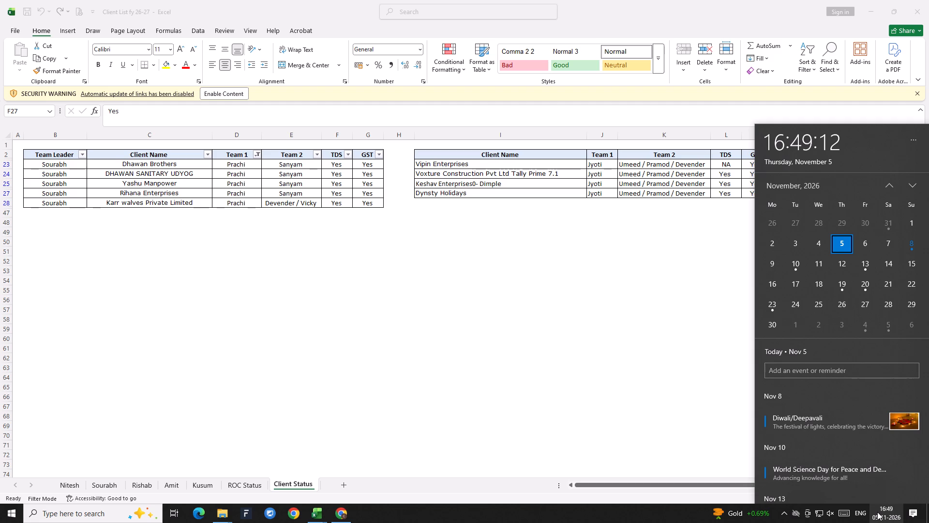
key(alt+Tab)
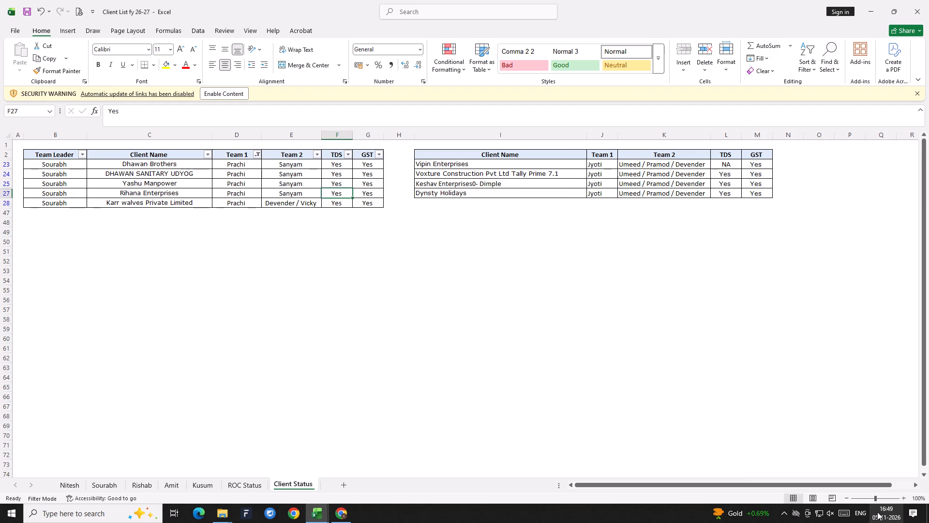
Return to the client chart workbook and recheck the GST and TDS statuses of Prachi's clients.
key(alt+Tab)
key(Down)
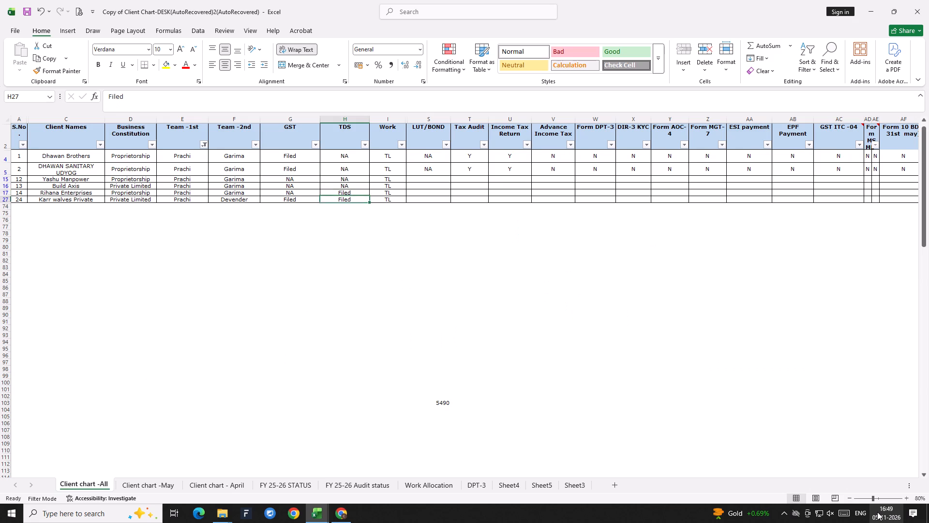
key(Left)
key(Up)
key(Up)
key(Up)
key(Up)
key(Up)
key(Up)
key(Right)
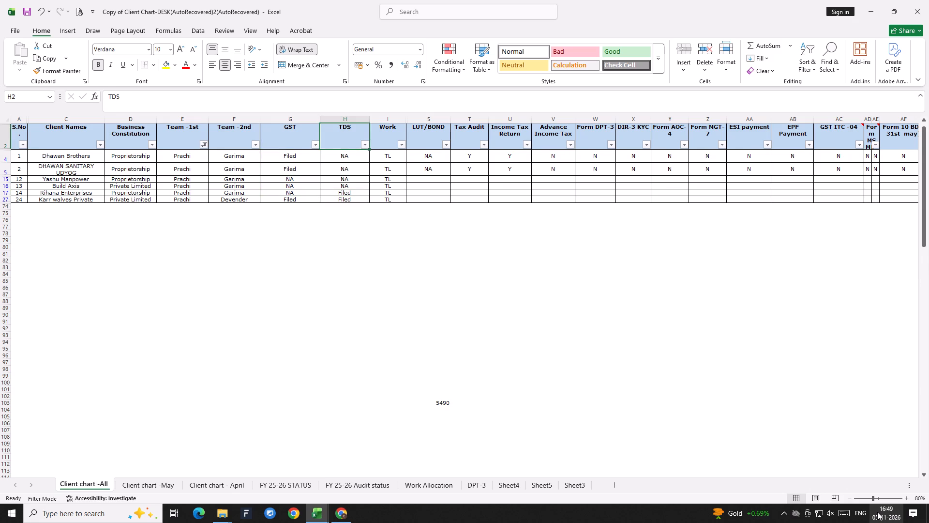
key(Down)
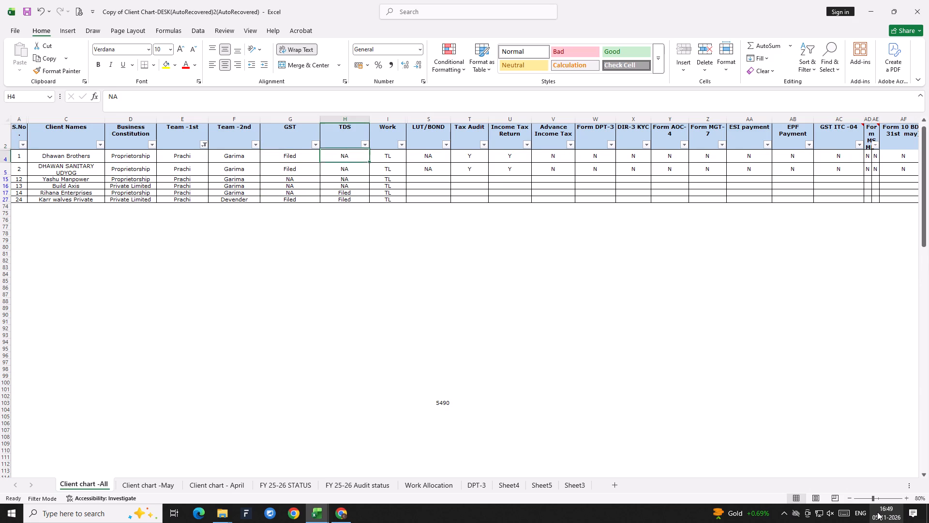
key(Down)
key(Down)
key(Down)
key(Left)
key(Down)
key(Down)
key(Right)
key(Up)
key(Right)
key(Up)
key(Left)
key(Down)
key(Left)
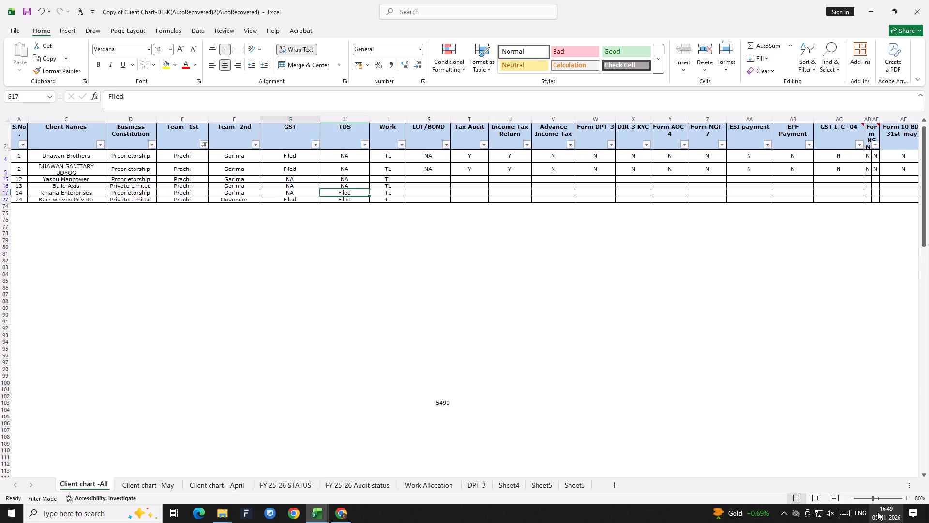
Set the TDS status of Rihana Enterprises to NA by copying the status from Build Axis.
key(Right)
key(Up)
text(XC)
key(Escape)
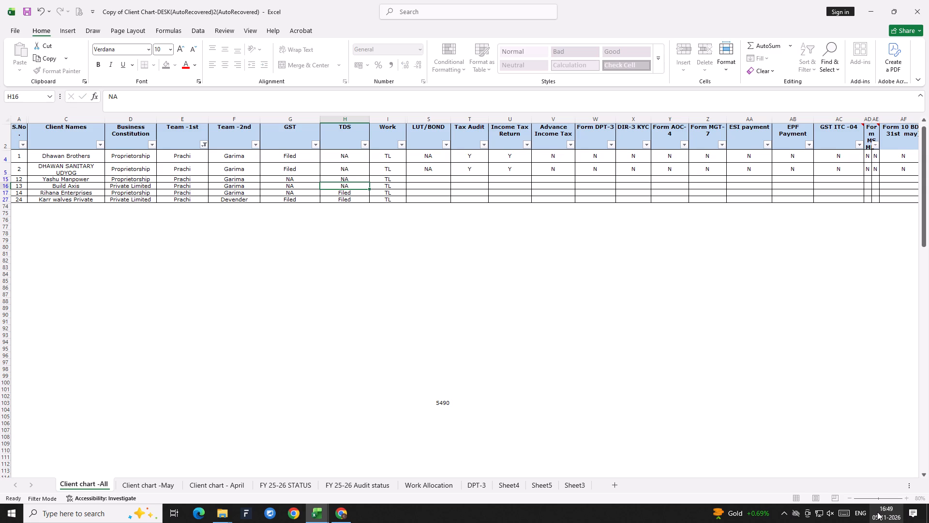
key(ctrl+c)
key(Down)
key(ctrl+v)
key(Escape)
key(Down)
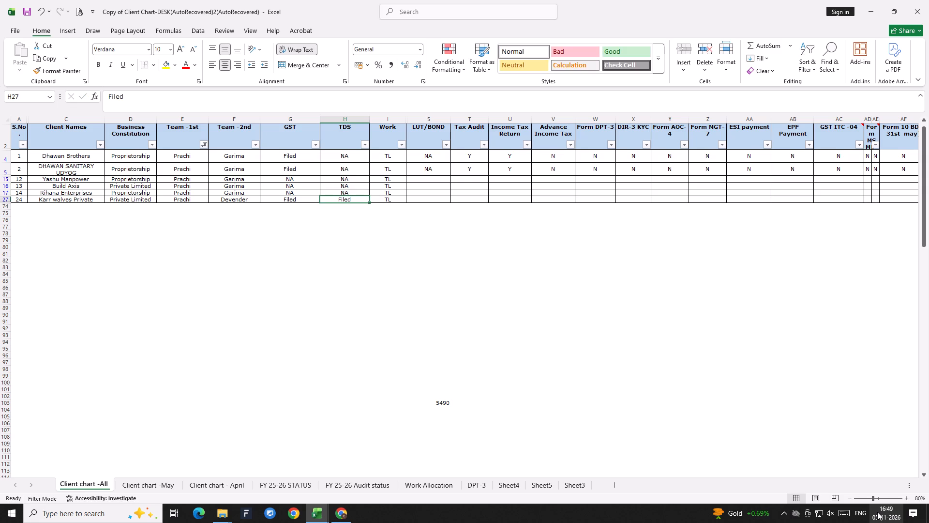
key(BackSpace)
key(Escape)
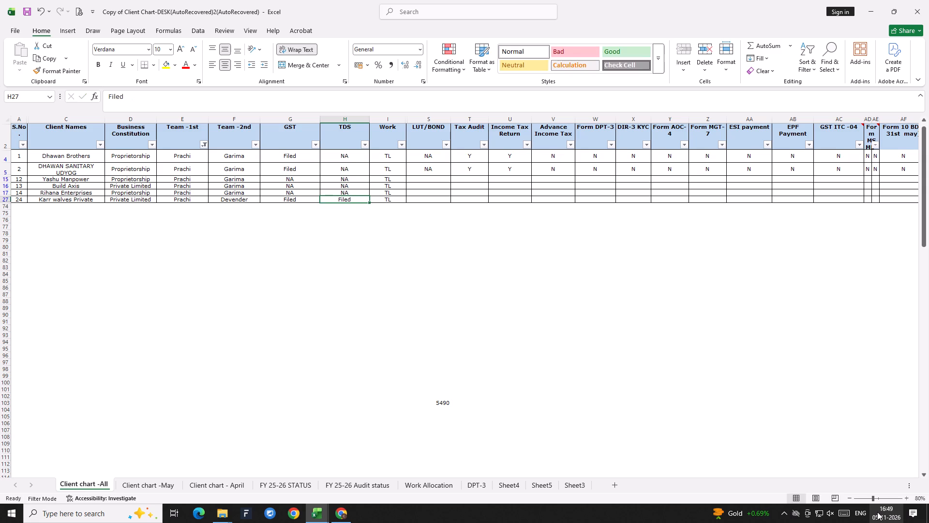
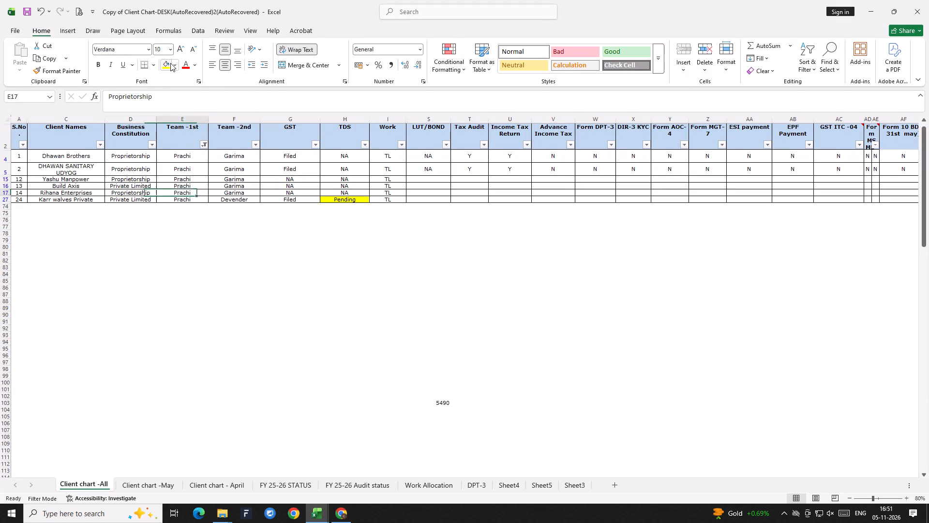
Review the GST statuses of Prachi's clients, from Dhawan Brothers through Karr walves Private.
key(Right)
key(Right)
key(Up)
key(Up)
key(Left)
key(Down)
key(Down)
key(Down)
key(Right)
key(Up)
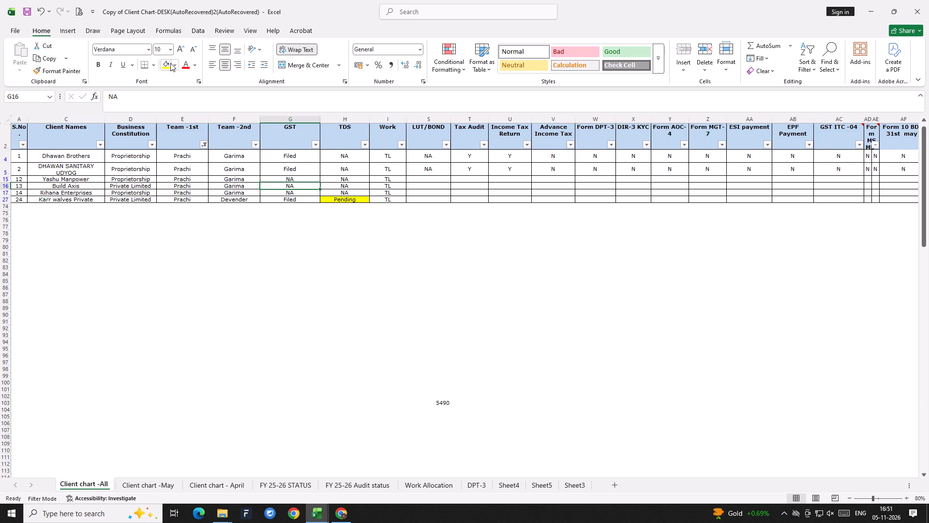
key(Down)
key(Down)
key(Down)
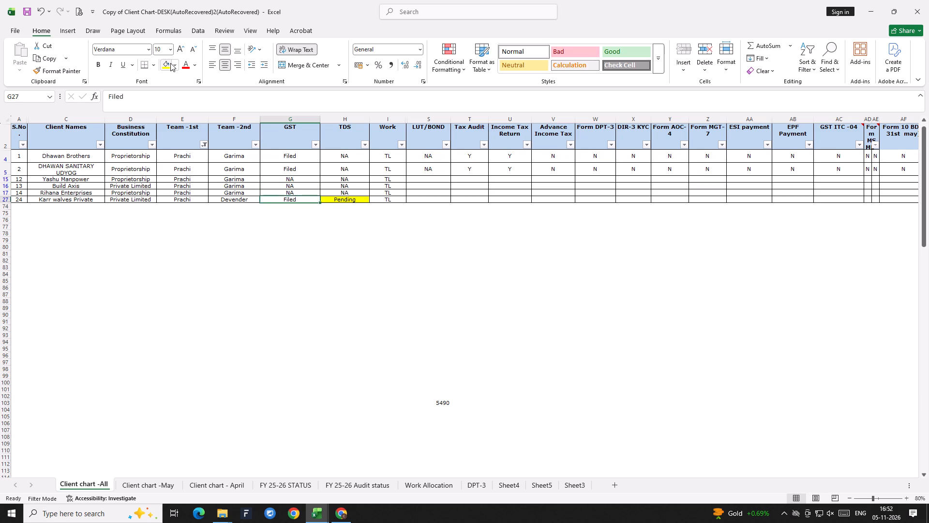
key(Left)
key(Up)
key(Right)
key(Up)
key(Up)
key(Up)
key(Up)
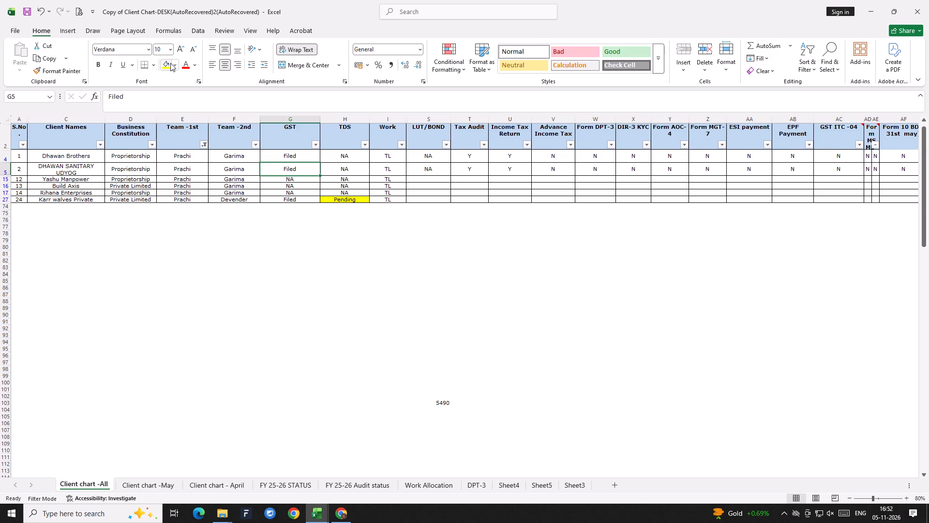
key(Down)
key(Down)
key(Down)
key(Down)
key(Down)
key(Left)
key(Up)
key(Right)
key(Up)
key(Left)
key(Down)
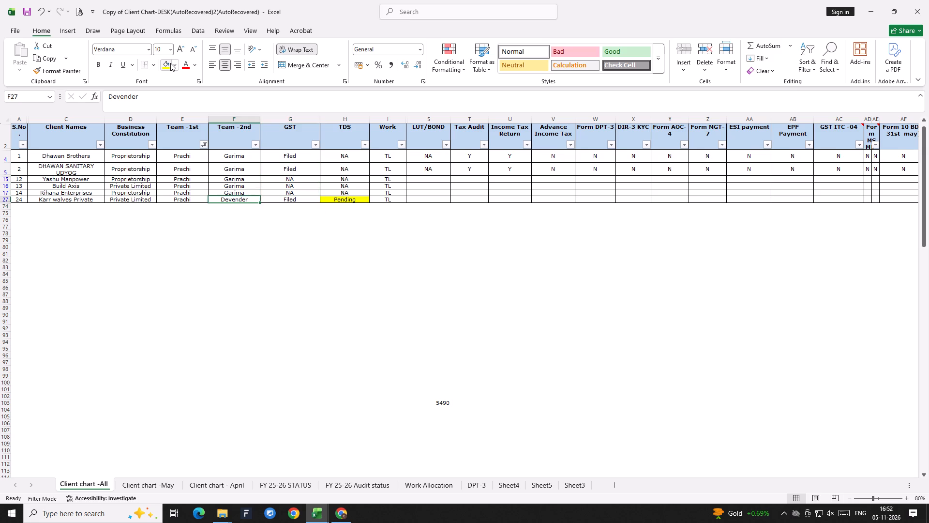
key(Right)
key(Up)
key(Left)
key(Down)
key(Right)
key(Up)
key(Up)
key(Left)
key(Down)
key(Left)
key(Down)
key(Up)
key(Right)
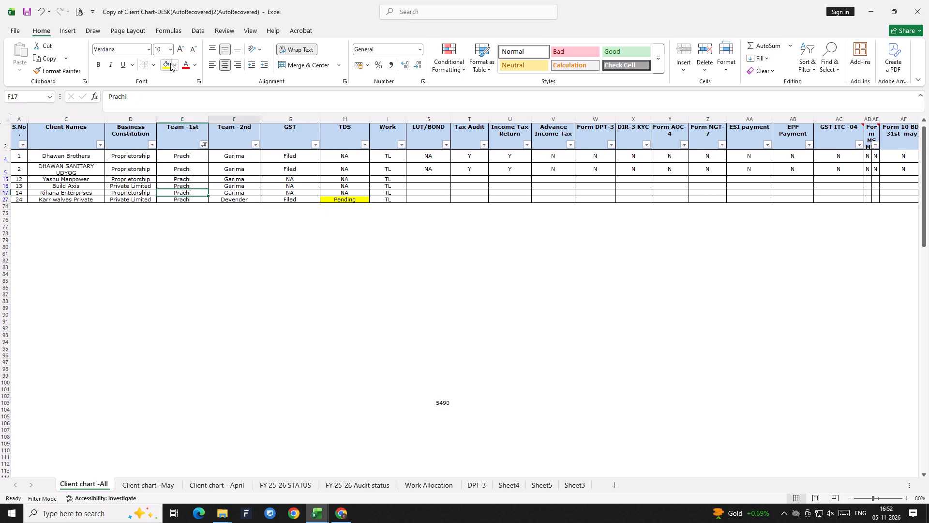
Set the GST status of Karr walves Private to Pending by copying its highlighted TDS status.
key(Down)
key(Right)
key(Up)
key(Right)
key(Down)
key(ctrl+c)
key(Left)
key(ctrl+v)
key(Escape)
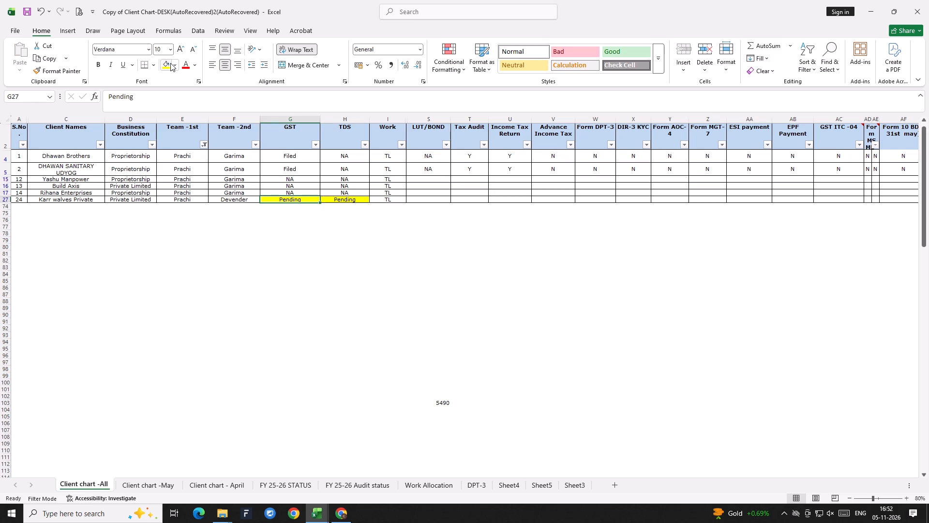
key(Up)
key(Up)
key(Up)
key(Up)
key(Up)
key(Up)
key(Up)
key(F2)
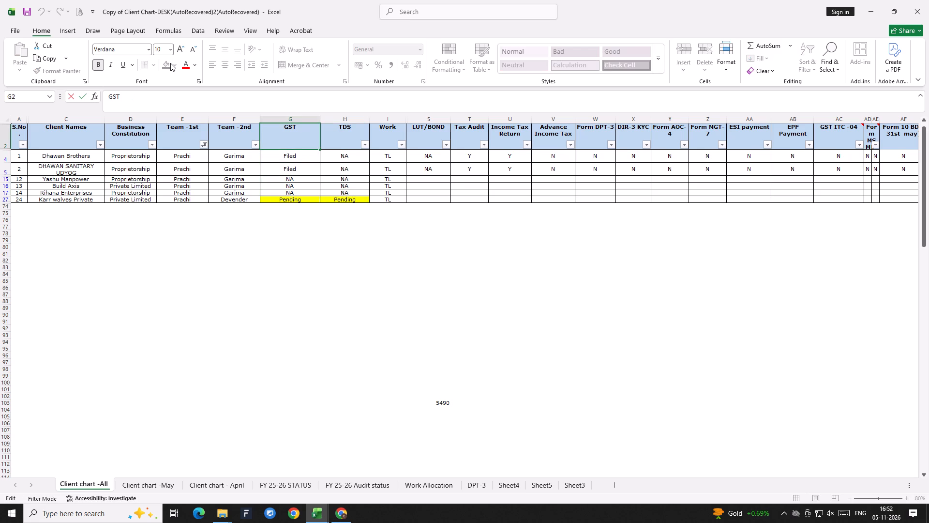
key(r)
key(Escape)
Extend the GST status of Karr walves Private to read "Pending R7 & R1".
key(Down)
key(Down)
key(Down)
key(Down)
key(Down)
key(Down)
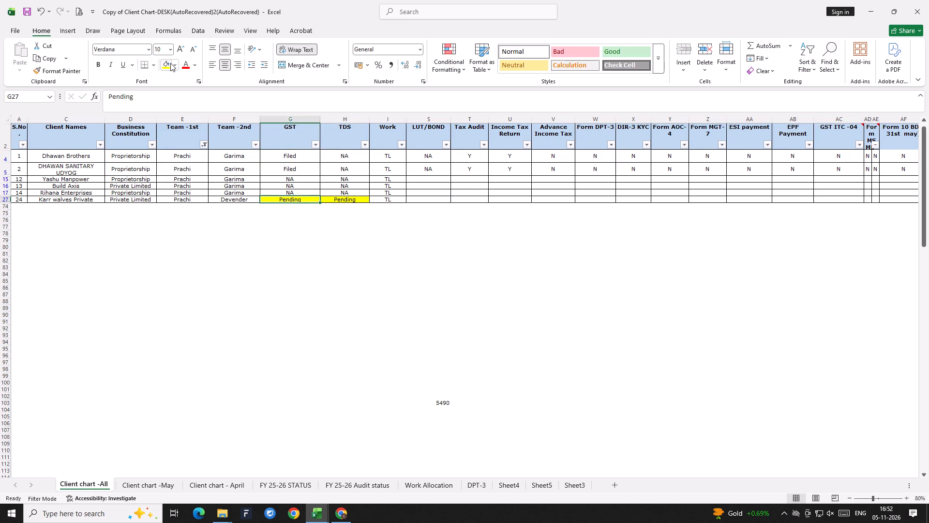
key(F2)
text(R7)
key(space)
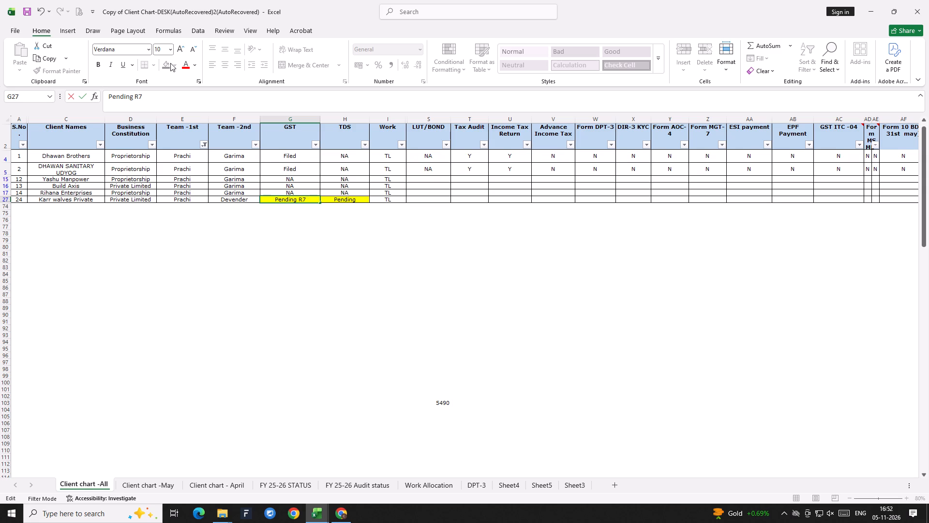
text(&)
key(space)
text(R1)
key(Return)
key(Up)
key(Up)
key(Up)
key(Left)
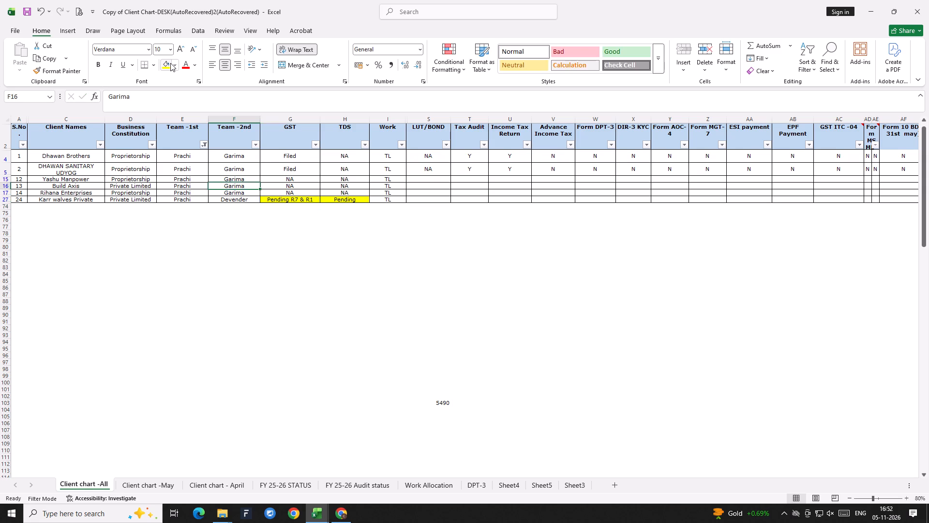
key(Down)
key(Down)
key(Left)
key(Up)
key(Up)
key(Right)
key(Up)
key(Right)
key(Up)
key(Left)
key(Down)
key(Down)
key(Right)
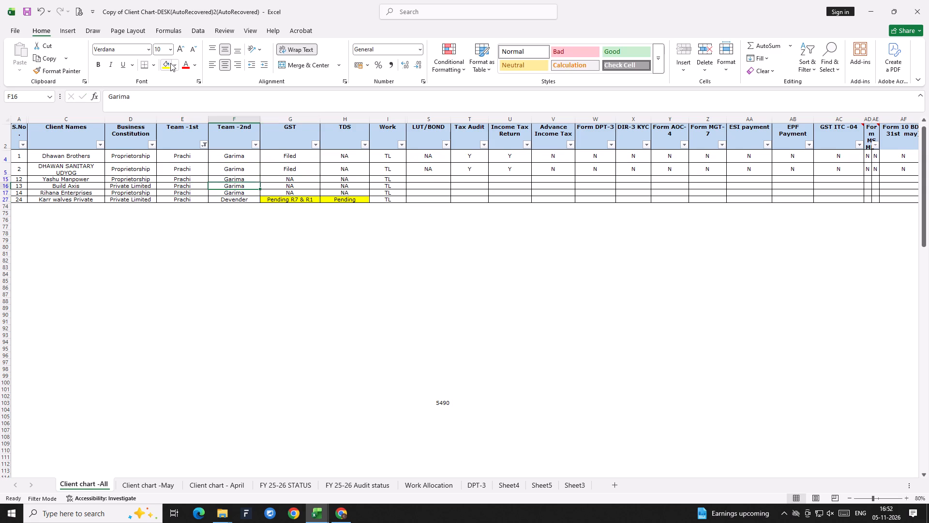
Set the GST status of DHAWAN SANITARY UDYOG to Pending.
key(Left)
key(Up)
key(Right)
key(Up)
key(Up)
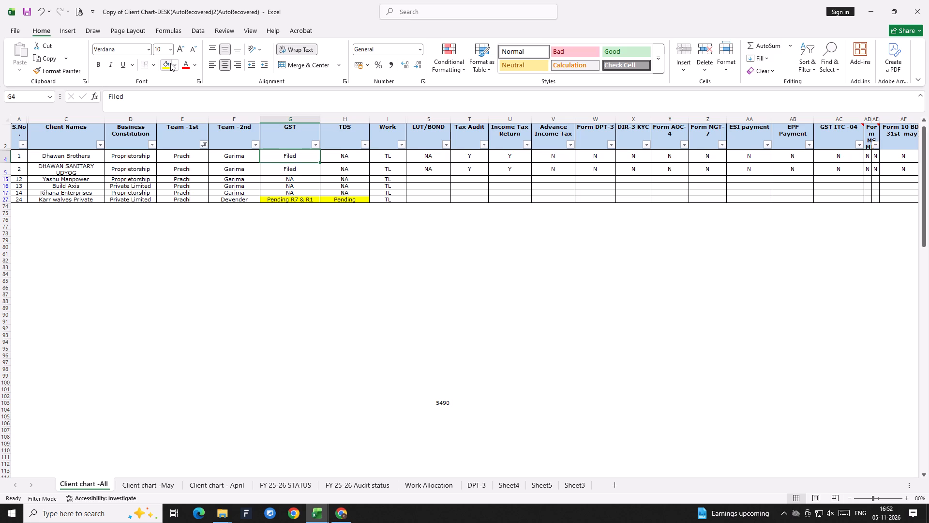
key(Down)
key(Down)
key(Up)
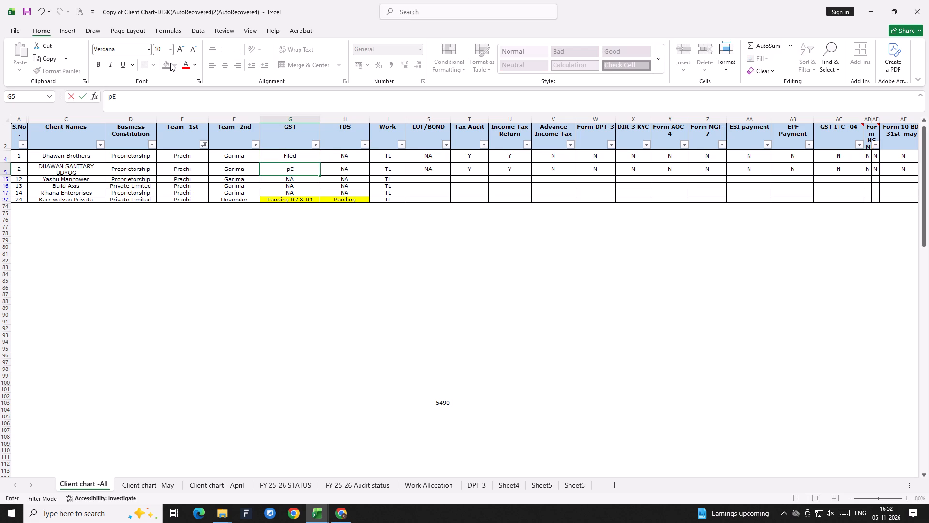
key(BackSpace)
key(BackSpace)
key(BackSpace)
text(ng)
key(space)
key(Return)
Highlight the GST status of DHAWAN SANITARY UDYOG with the standard yellow fill.
key(Up)
key(Up)
key(Right)
key(Left)
key(Down)
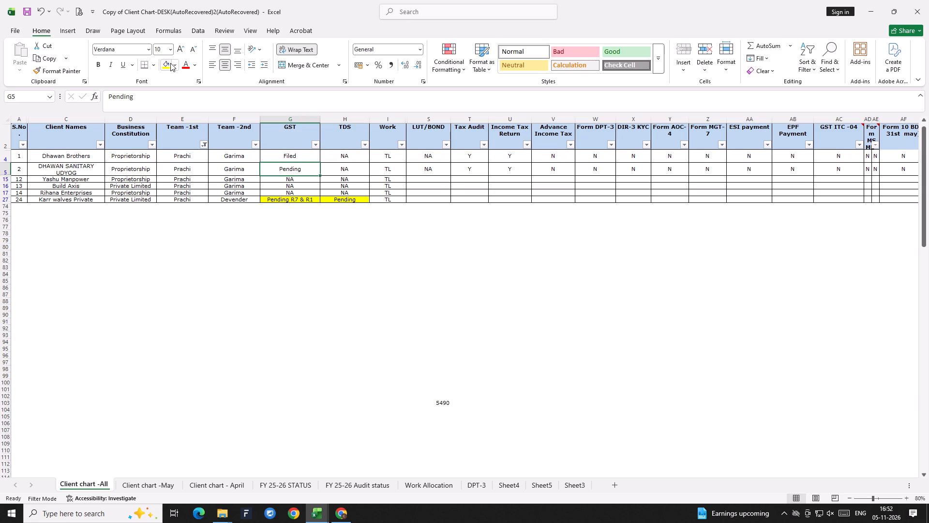
key(Down)
key(Down)
key(Up)
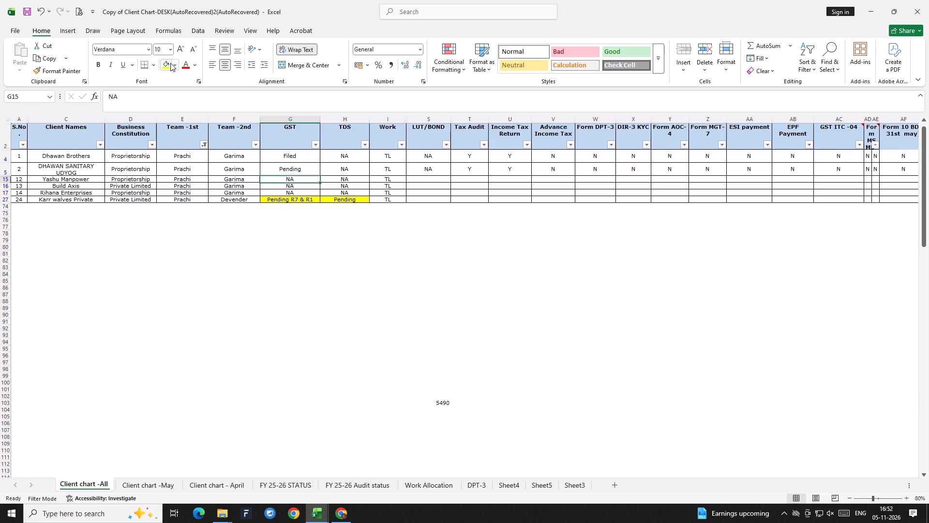
key(Up)
key(alt+h)
key(alt+h)
key(Down)
key(Down)
key(Down)
key(Down)
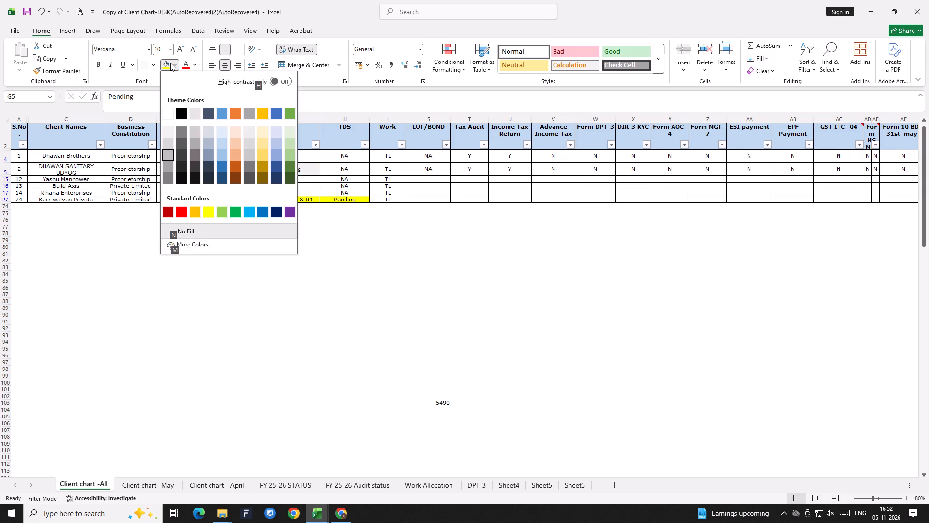
key(Down)
key(Down)
key(Down)
key(Right)
key(Up)
key(Left)
key(Left)
key(Left)
key(Left)
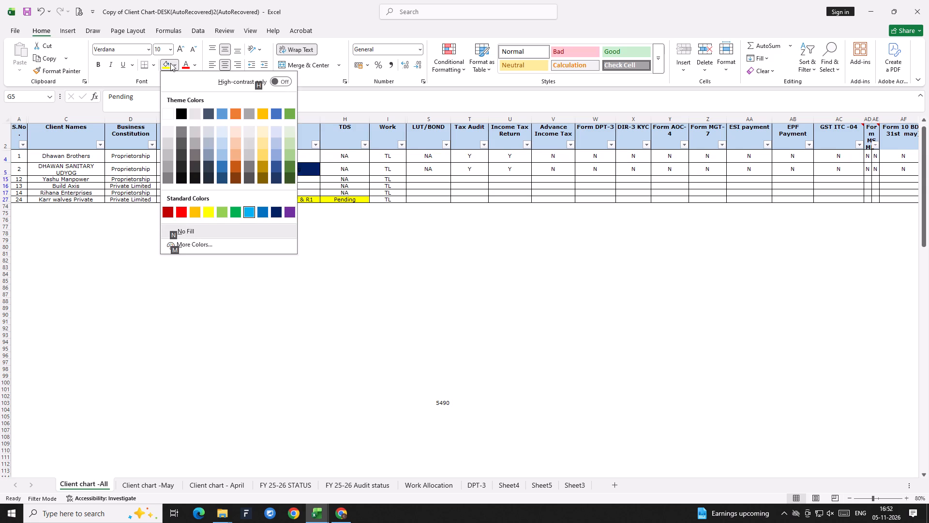
key(Left)
key(Left)
key(Right)
key(Left)
key(Return)
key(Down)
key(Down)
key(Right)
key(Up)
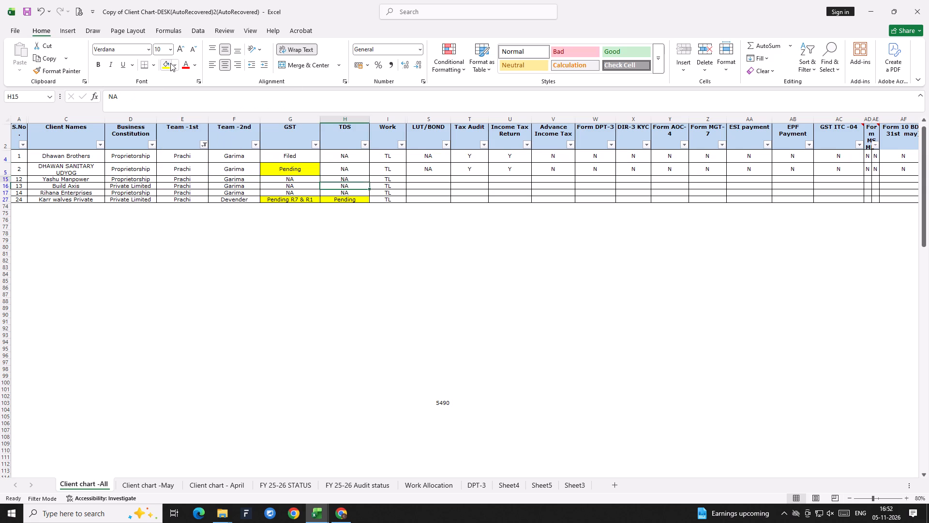
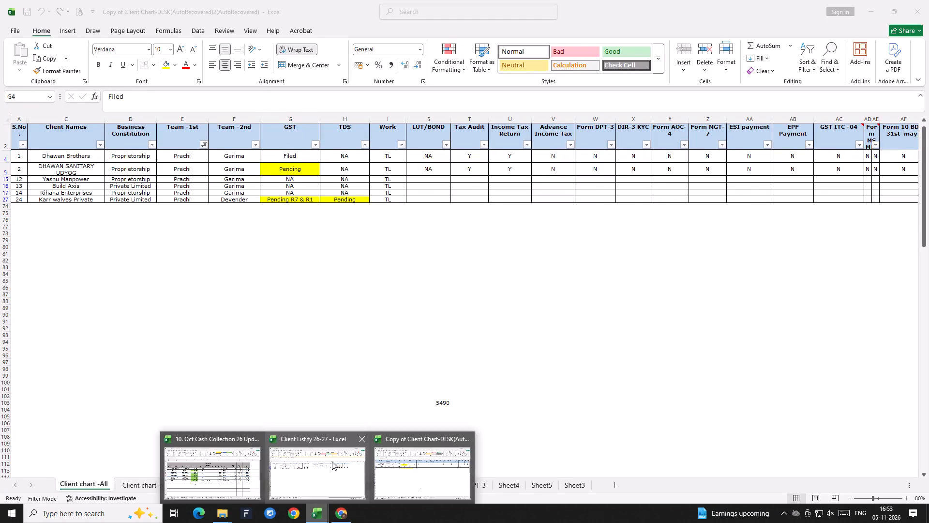
In the Client List fy 26-27 workbook, filter the Client Status table's Team 1 column to show only Pramod.
click(332, 461)
key(alt+Tab)
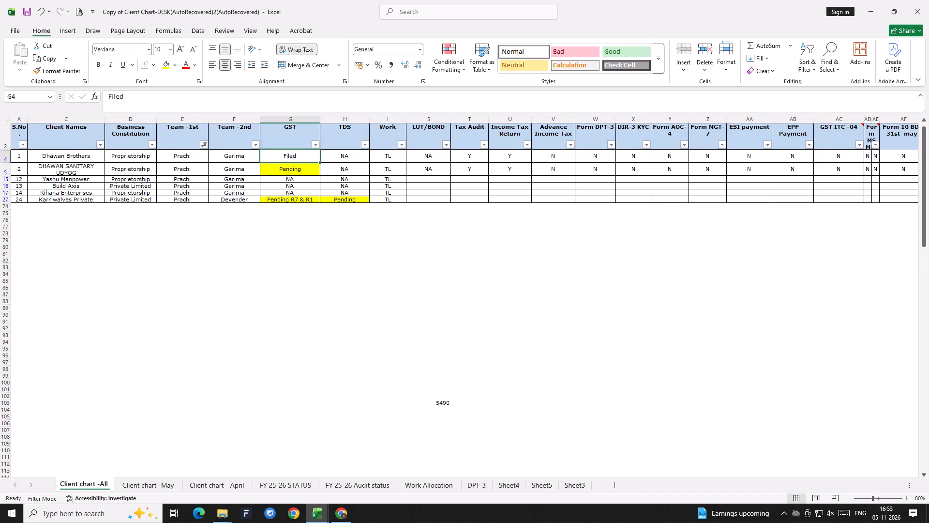
key(alt+Tab)
click(259, 156)
key(Down)
key(Down)
key(Down)
key(Down)
key(Down)
key(Down)
key(Down)
key(Down)
key(Down)
key(Down)
key(Down)
key(Down)
key(Down)
key(Down)
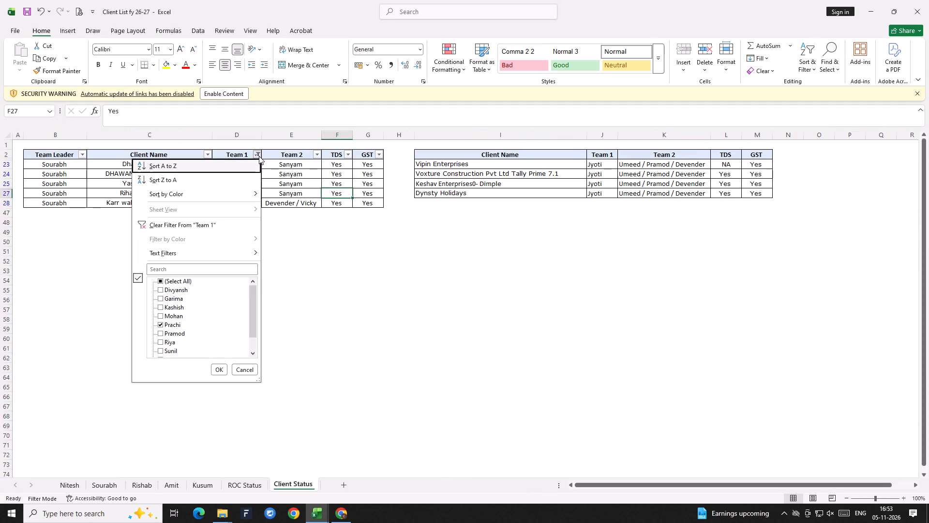
key(space)
key(Down)
key(space)
key(Return)
Examine the Team 2, TDS and GST entries of Pramod's clients in the Client Status table.
key(Down)
key(Down)
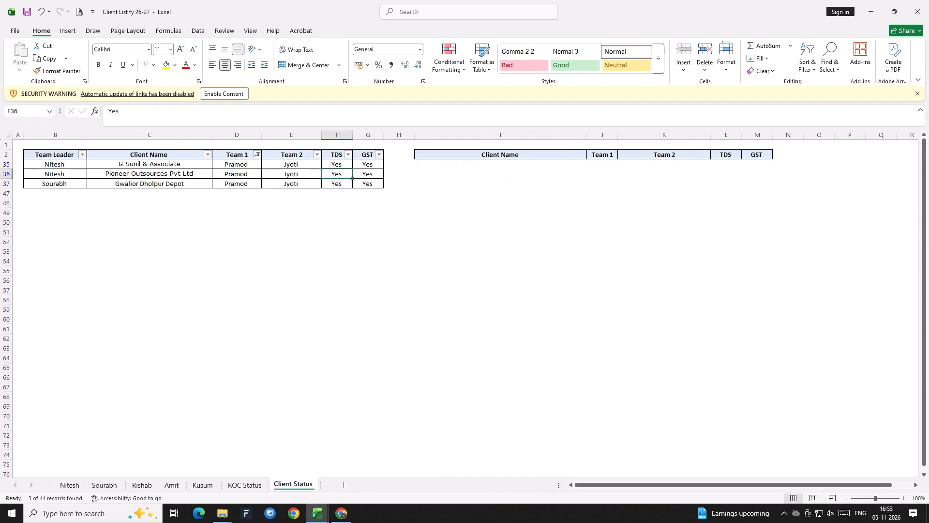
key(Down)
key(Down)
key(Left)
key(Up)
key(Left)
key(Up)
key(Up)
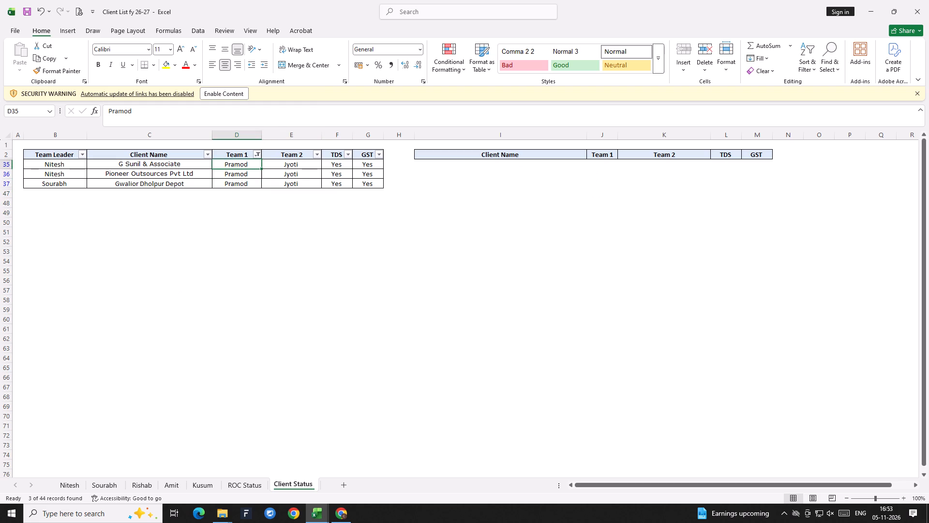
Switch back to the Client Chart workbook and filter its Team -1st column from Prachi to Pramod only.
key(alt+Tab)
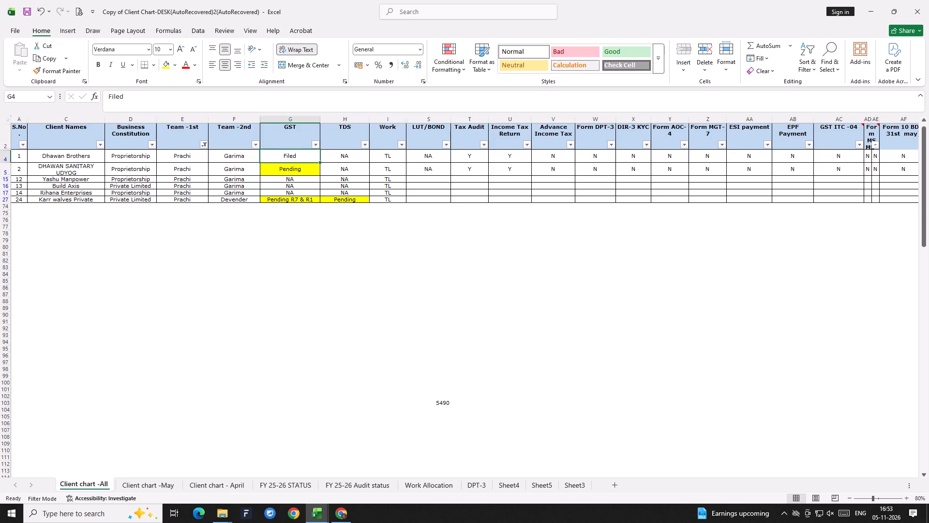
key(Down)
key(Down)
key(Down)
key(Down)
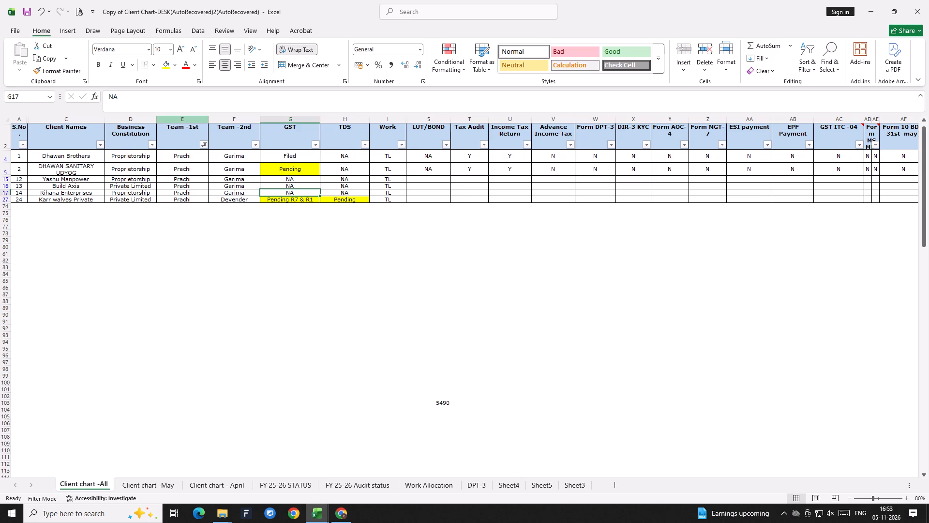
click(206, 146)
key(Down)
key(Down)
key(Down)
key(Down)
key(Down)
key(Down)
key(Down)
key(Down)
key(Down)
key(Down)
key(Down)
key(Down)
key(Down)
key(Down)
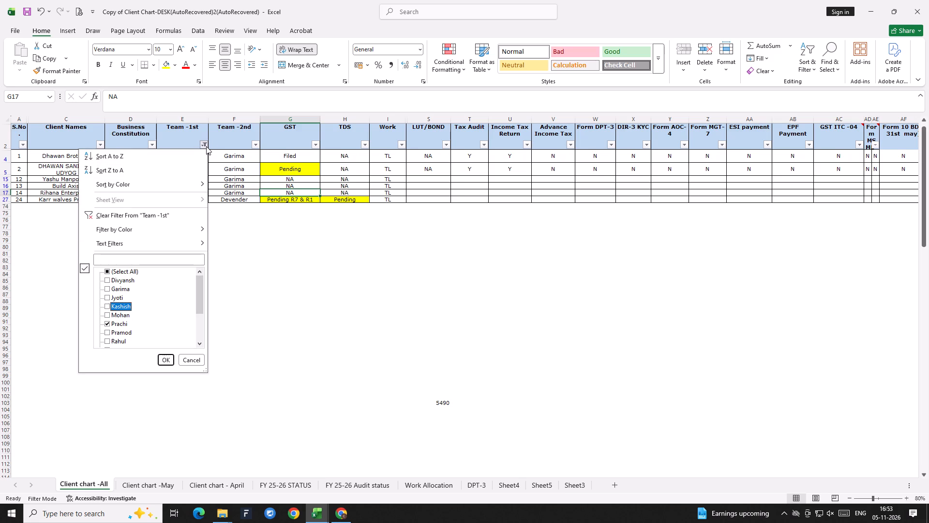
key(Down)
key(space)
key(Down)
key(space)
key(Return)
Set the GST status of Gwalior Dholpur Depot to Pending.
key(Down)
key(Left)
key(Up)
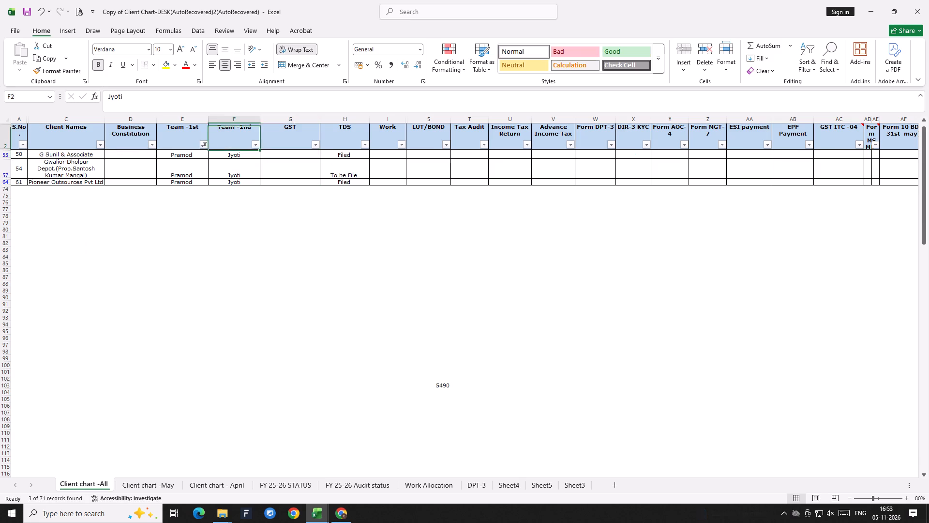
key(Left)
key(Down)
key(Down)
key(Right)
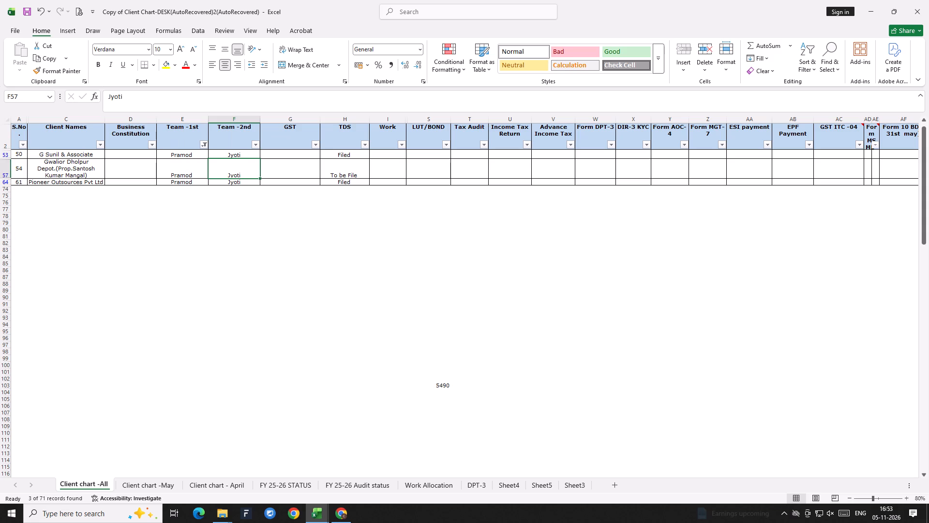
key(Right)
key(p)
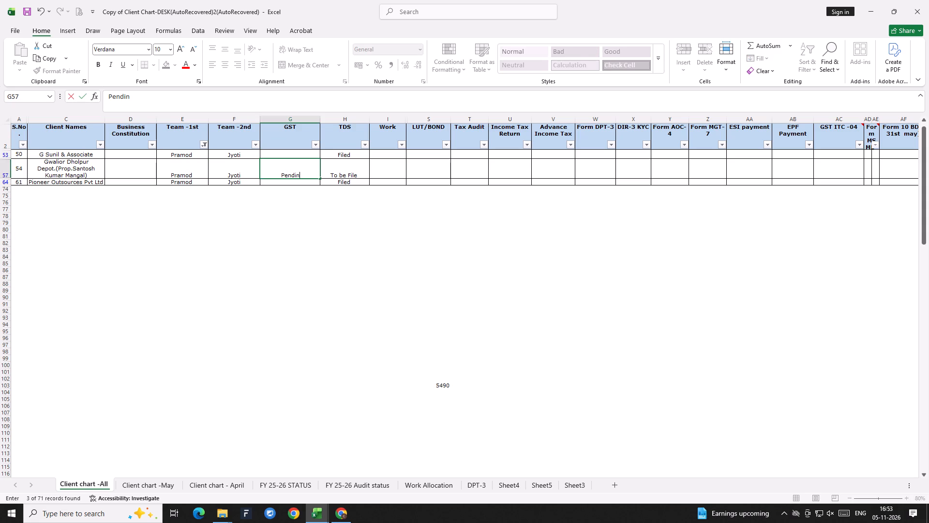
text(g)
key(space)
key(Return)
key(Up)
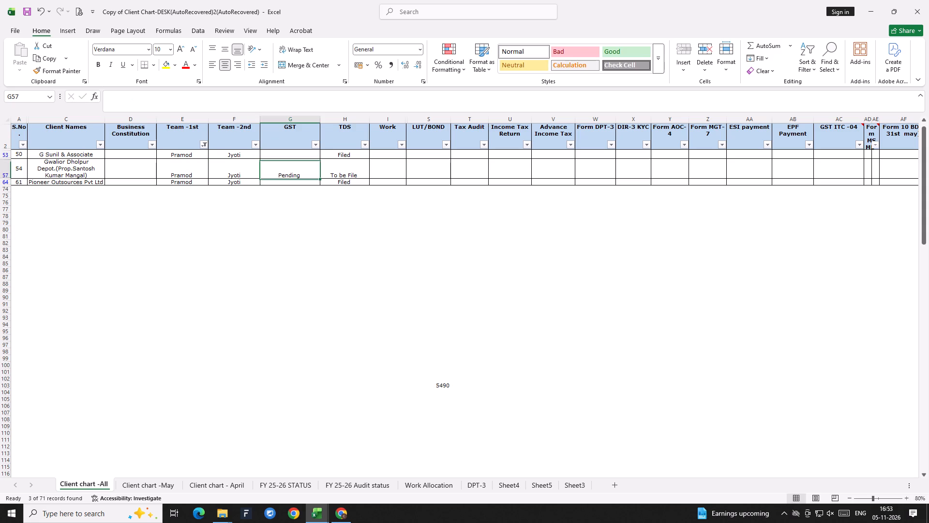
Copy the Pending GST status of Gwalior Dholpur Depot to the GST cell of Pioneer Outsources Pvt Ltd.
key(ctrl+x)
key(Escape)
key(ctrl+c)
key(Down)
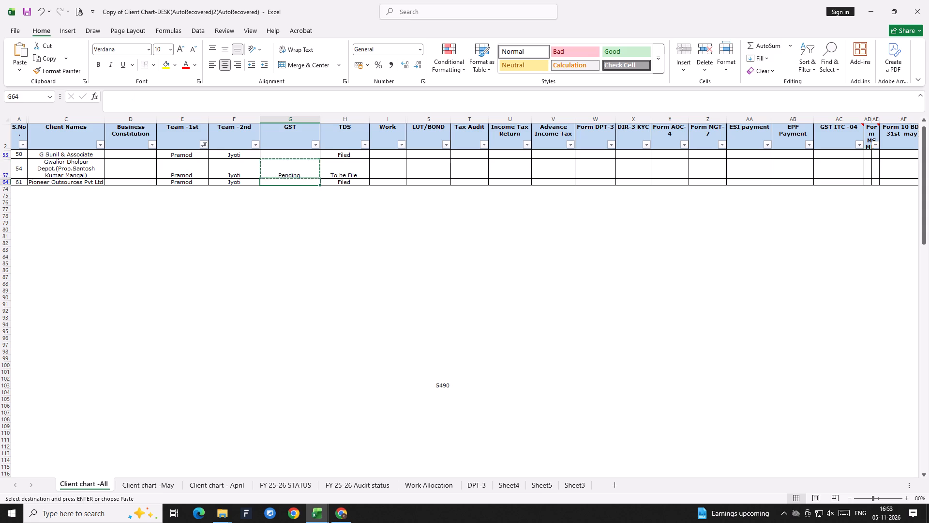
key(ctrl+v)
key(Escape)
Copy the Pending GST status of Gwalior Dholpur Depot to the GST cell of G Sunil & Associate.
key(Right)
key(Up)
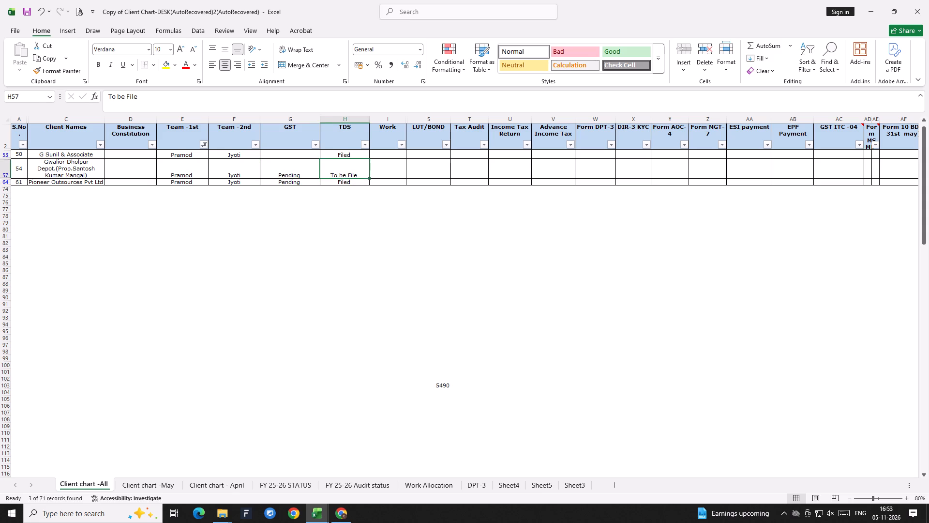
key(Down)
key(Left)
key(Up)
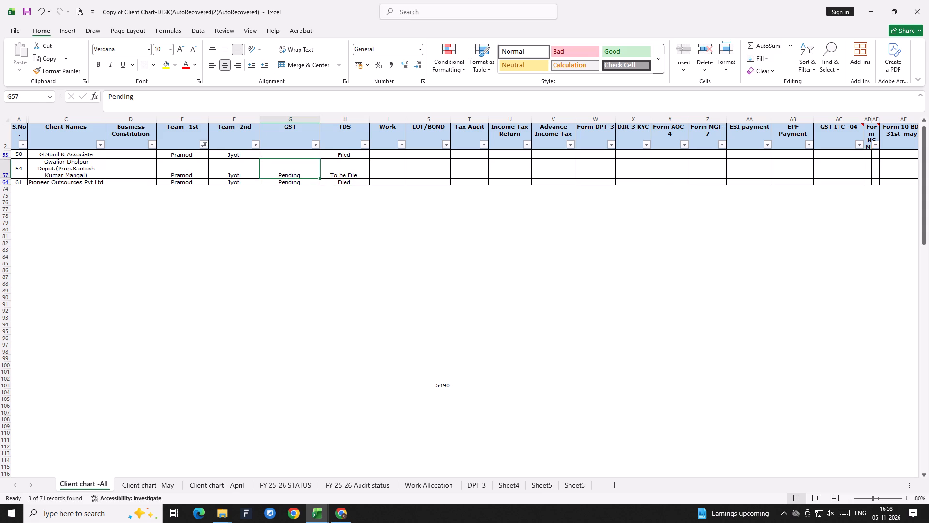
key(ctrl+c)
key(Right)
key(Escape)
key(Left)
key(ctrl+c)
key(Up)
key(ctrl+v)
key(Escape)
Set the TDS status of G Sunil & Associate to Pending by copying its GST status.
key(Down)
key(Right)
key(Up)
key(Left)
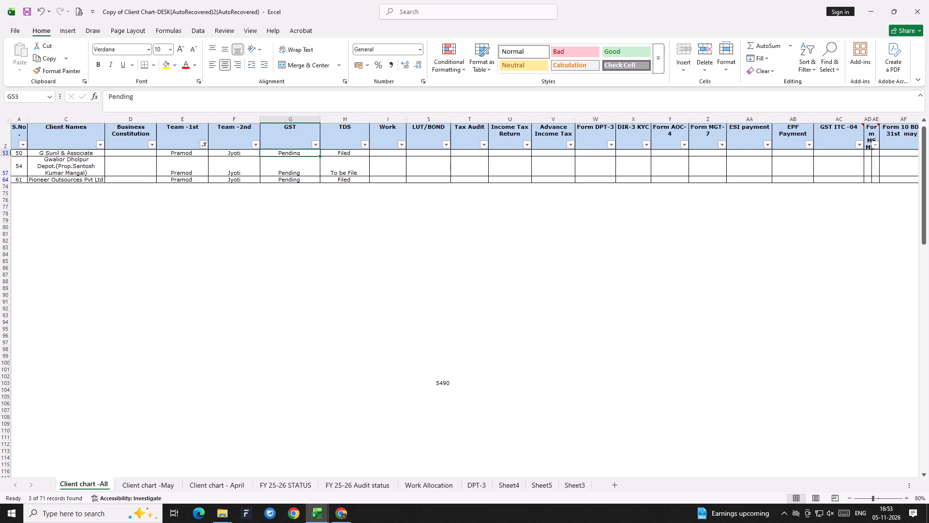
key(ctrl+c)
key(Right)
key(ctrl+v)
key(Escape)
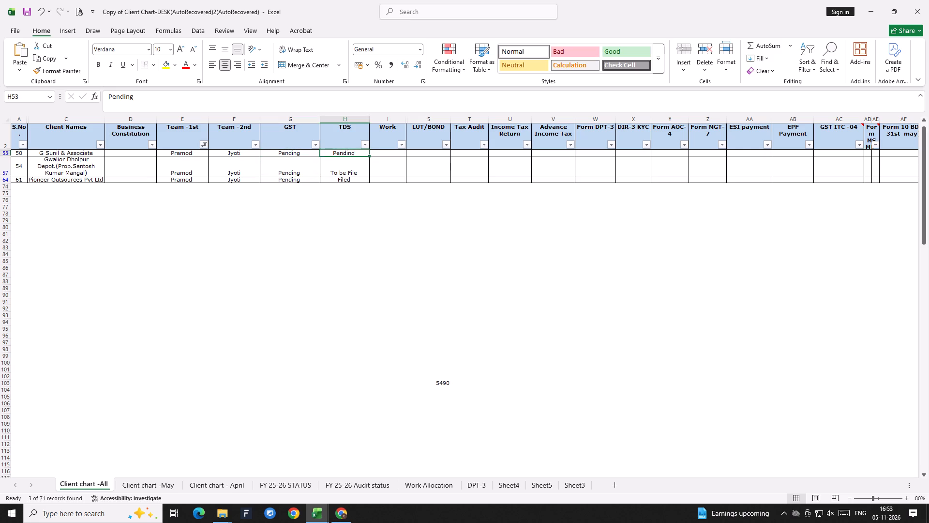
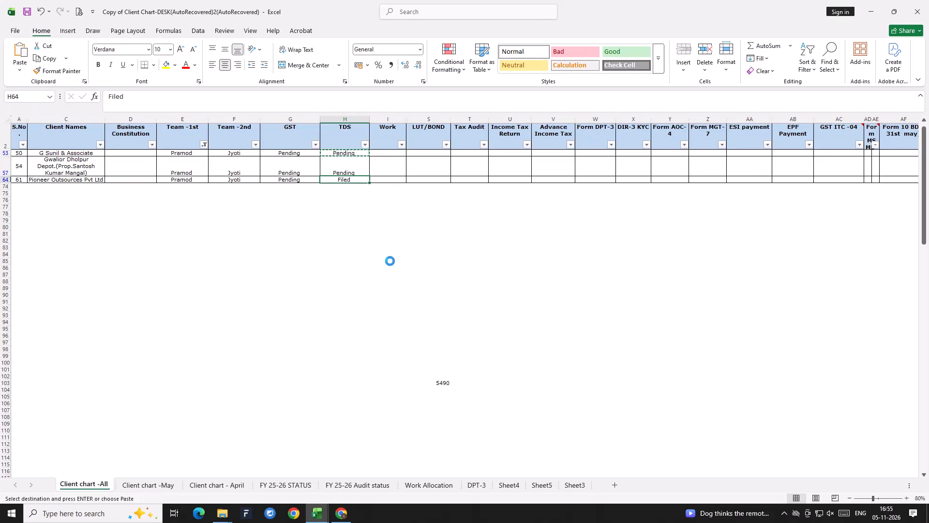
Copy the Pending TDS status of Gwalior Dholpur Depot to the TDS cell of Pioneer Outsources Pvt Ltd.
key(Up)
key(ctrl+c)
key(Down)
key(ctrl+v)
key(Escape)
Highlight the Pending GST and TDS cells of G Sunil & Associate with a yellow fill.
key(Up)
key(Up)
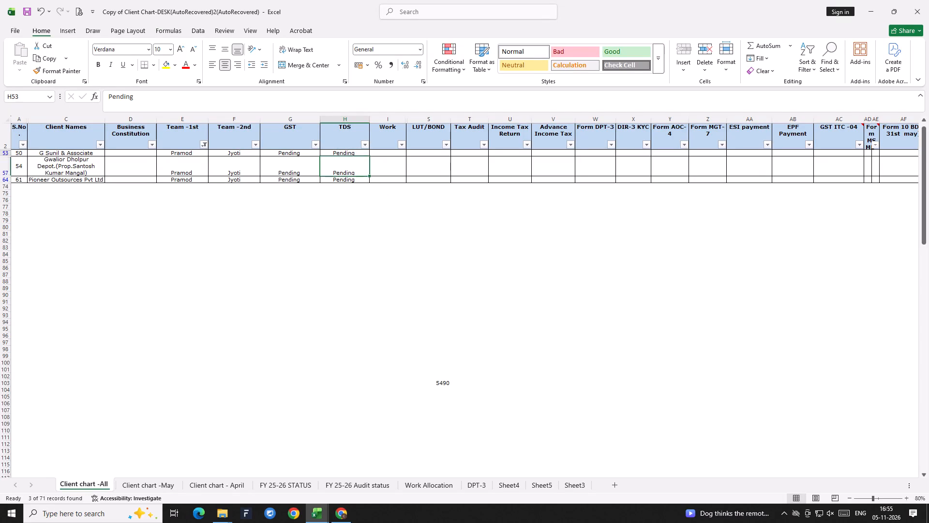
key(Left)
key(shift+Right)
key(alt+h)
key(alt+h)
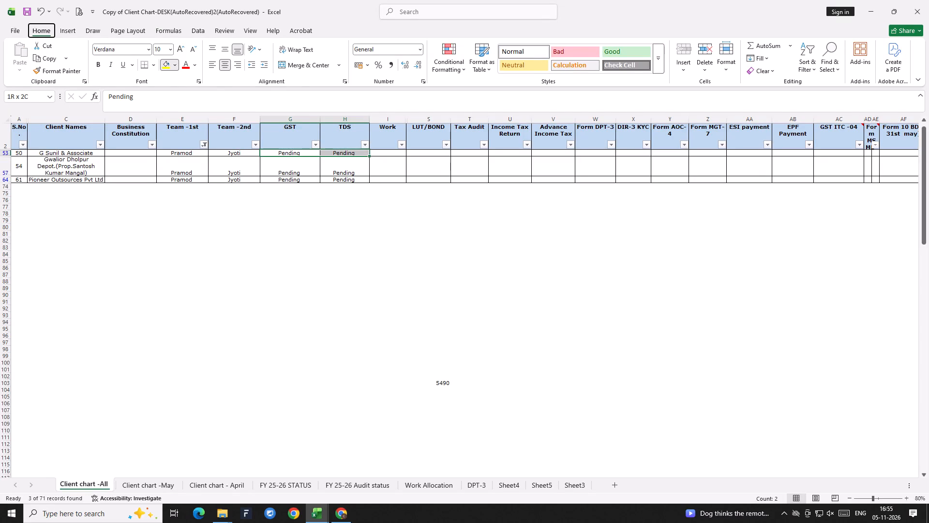
key(Down)
key(Down)
key(Down)
key(Down)
key(Down)
key(Down)
key(Right)
key(Right)
key(Right)
key(Return)
Repeat the yellow fill on the GST and TDS cells of Gwalior Dholpur Depot and Pioneer Outsources Pvt Ltd.
key(Down)
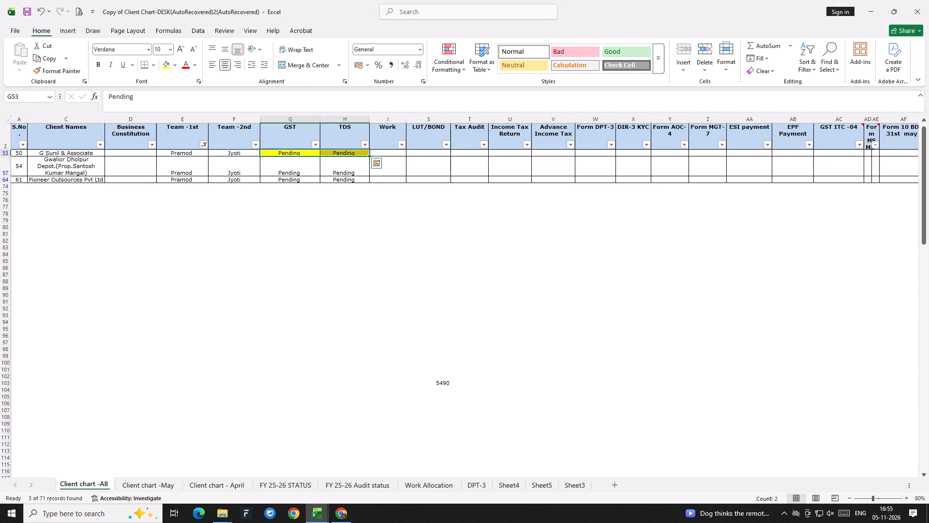
key(shift+Right)
key(F4)
key(Down)
key(shift+Right)
key(F4)
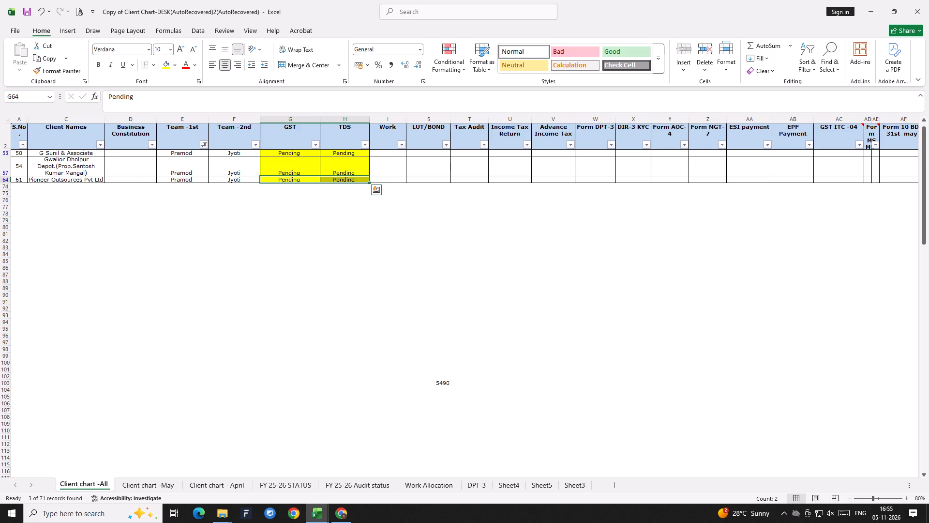
Switch to the Client List fy 26-27 workbook and filter Team 1 on the Client Status sheet to Riya instead of Pramod.
click(314, 520)
click(405, 464)
click(313, 514)
click(332, 486)
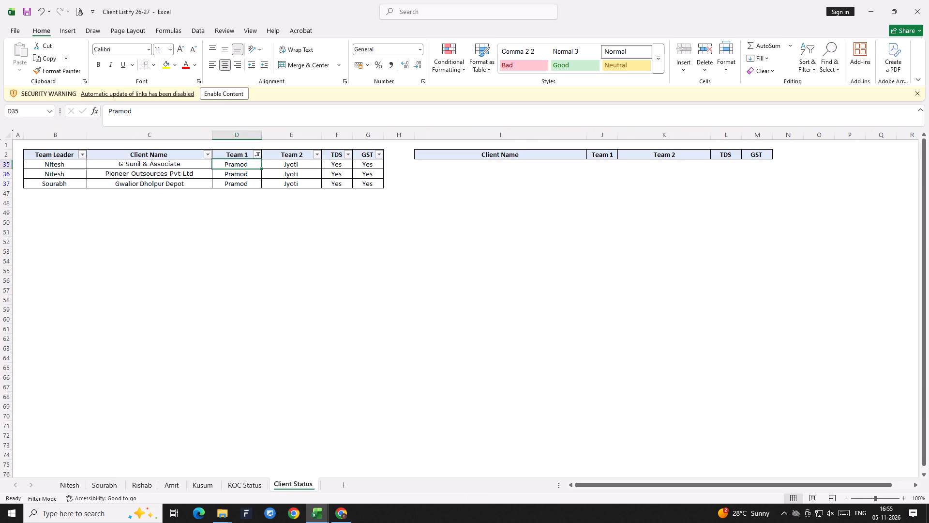
click(255, 154)
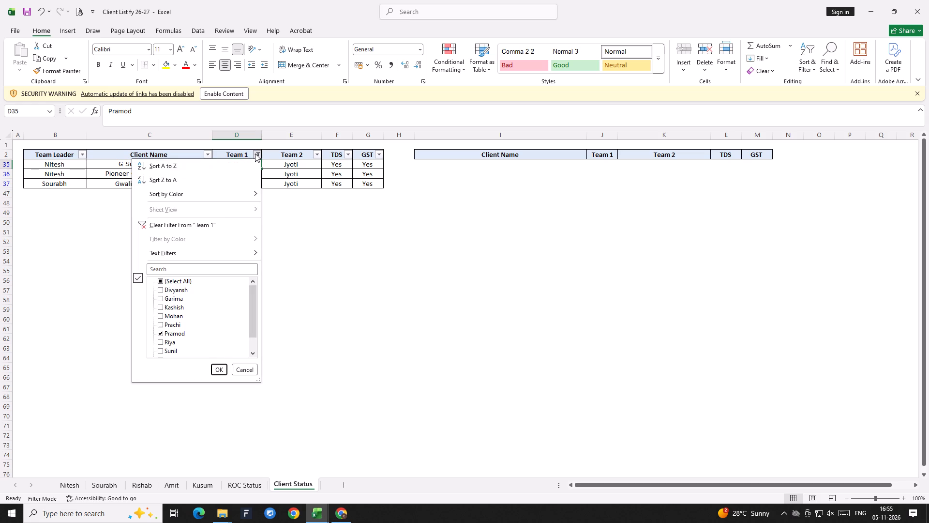
key(Down)
key(Down)
key(Down)
key(Down)
key(Down)
key(Down)
key(Down)
key(Down)
key(Down)
key(Down)
key(Down)
key(Down)
key(Down)
key(Down)
key(Down)
key(space)
key(Down)
key(space)
key(Return)
key(Down)
key(Up)
key(Up)
key(Up)
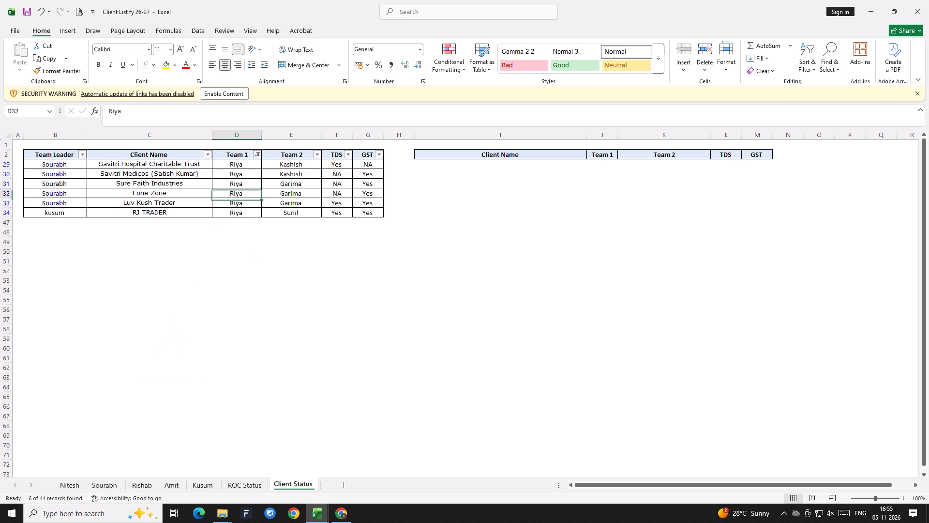
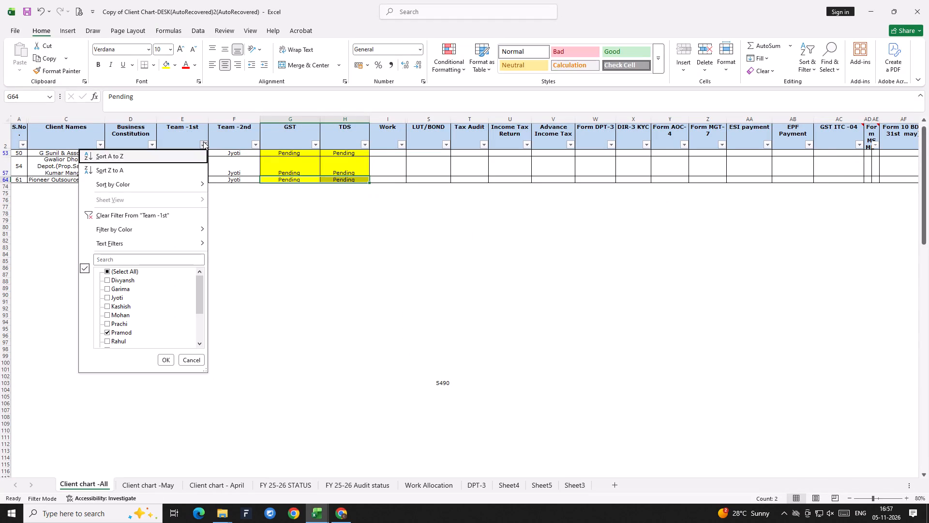
Filter the Team -1st column on the Client chart -All sheet to Riya instead of Pramod.
key(Down)
key(Down)
key(Up)
key(Up)
key(Up)
key(space)
key(Down)
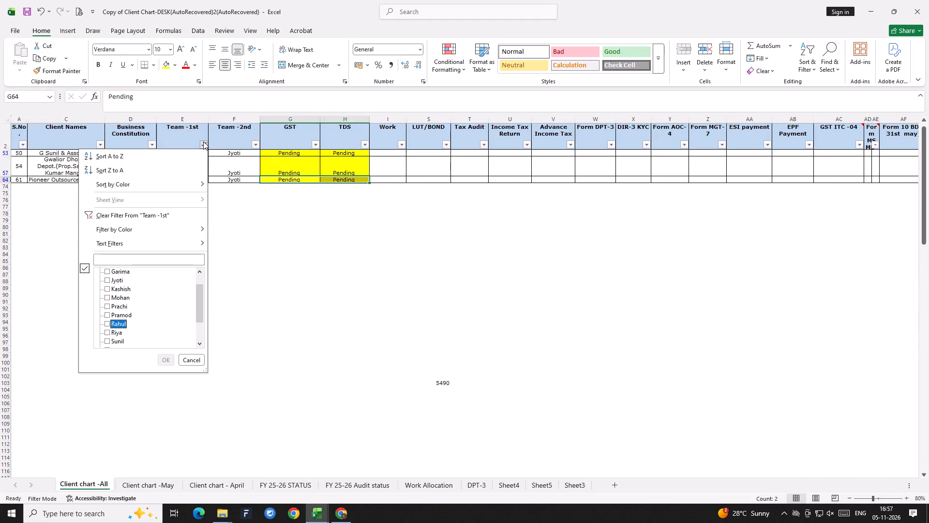
key(Down)
key(Down)
key(Up)
key(space)
key(Return)
Compare the GST and TDS entries of Riya's clients with the Client Status sheet of the Client List fy 26-27 workbook.
key(Down)
key(Down)
key(Up)
key(Up)
key(Up)
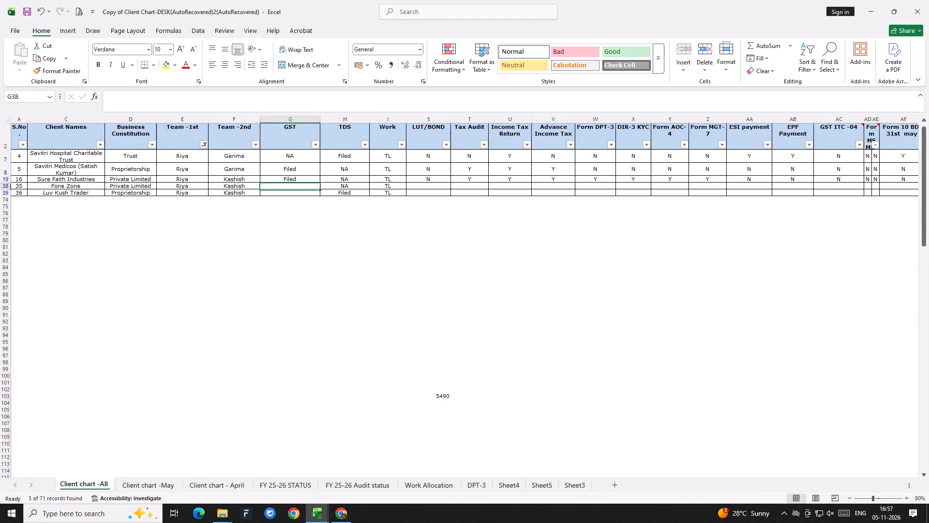
key(Up)
key(Up)
key(Up)
key(alt+Tab)
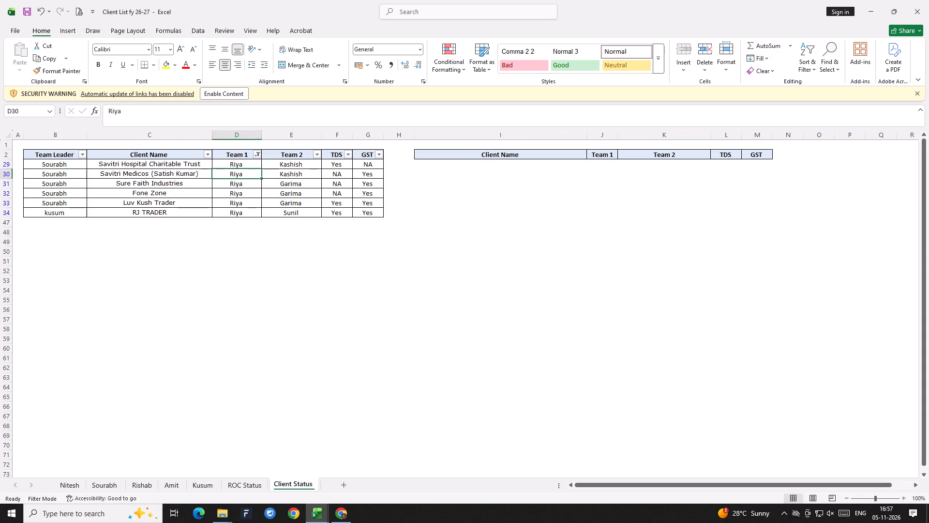
key(alt+Tab)
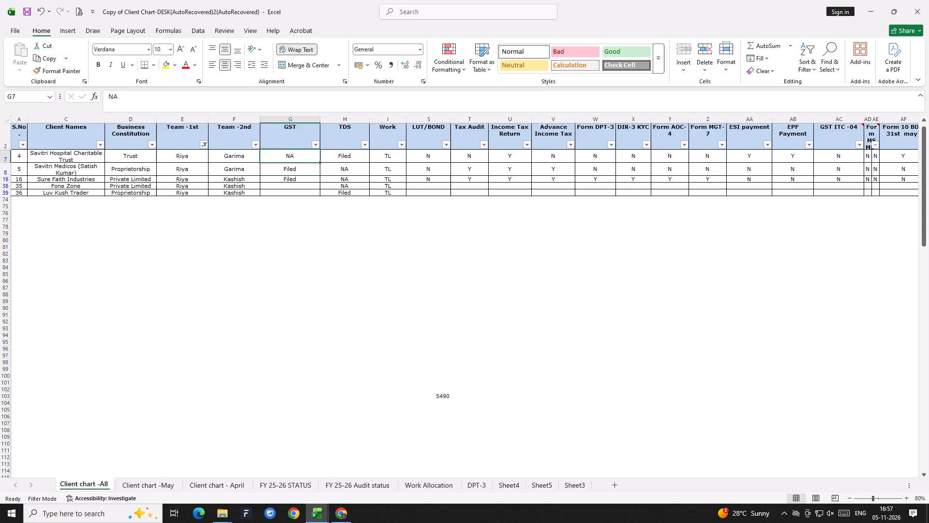
click(355, 170)
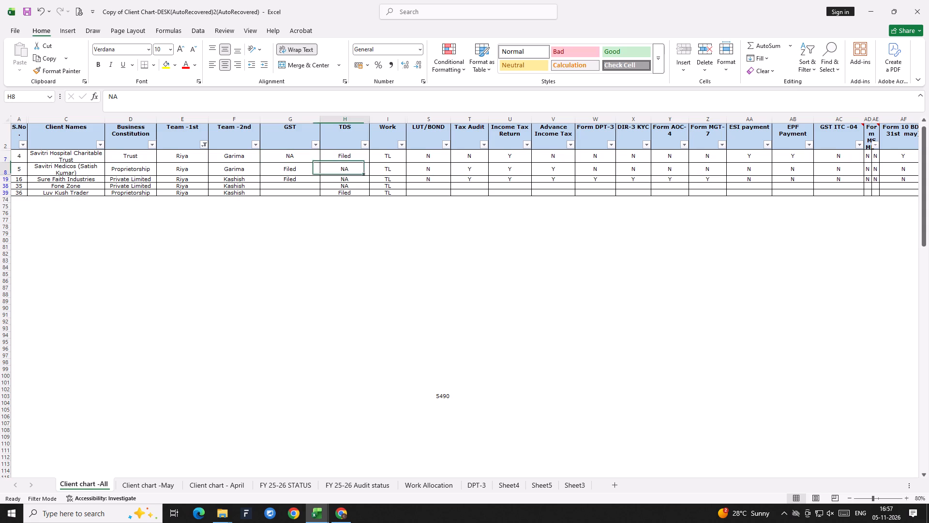
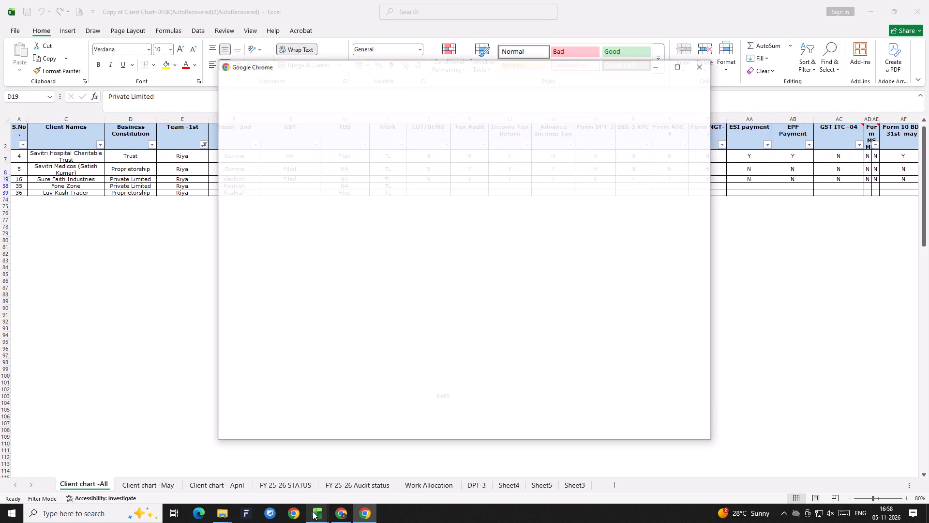
Check the TDS and GST entries of Riya's clients on the Client Status sheet of the Client List fy 26-27 workbook.
click(708, 68)
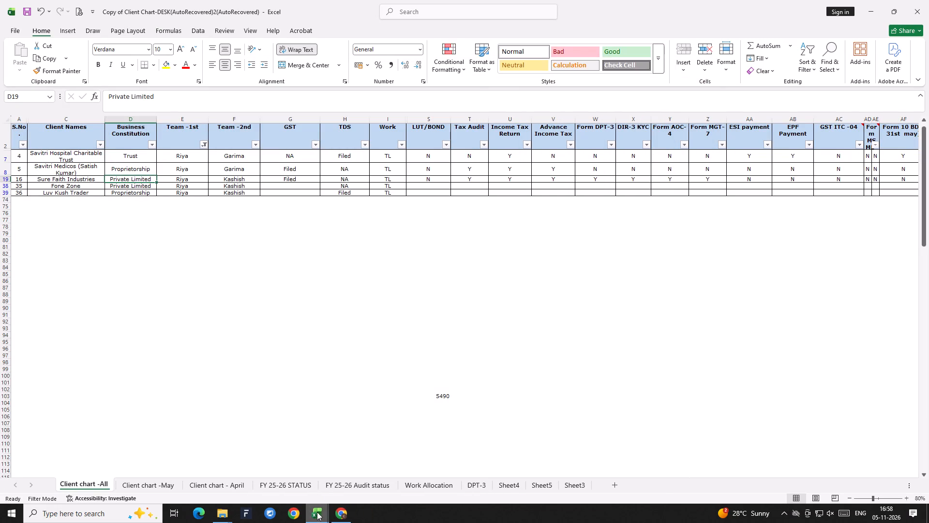
click(317, 512)
click(328, 486)
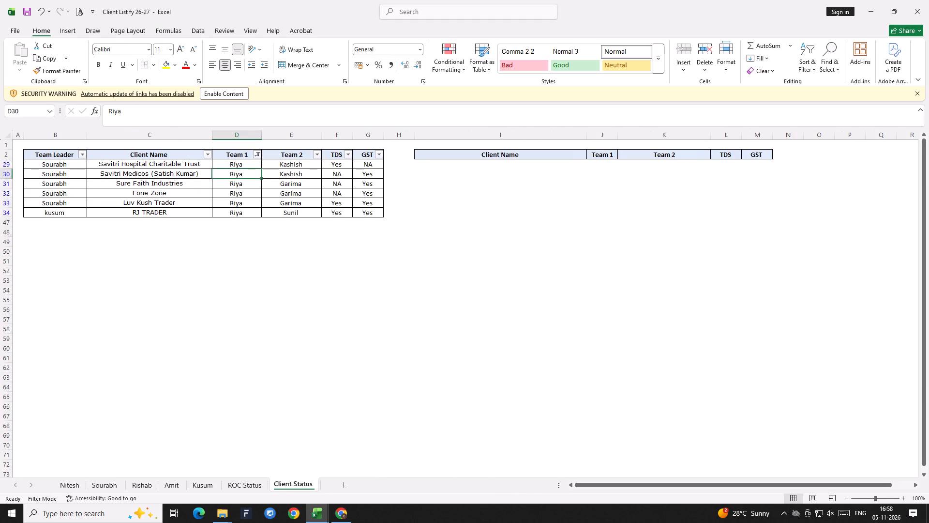
key(Down)
key(Down)
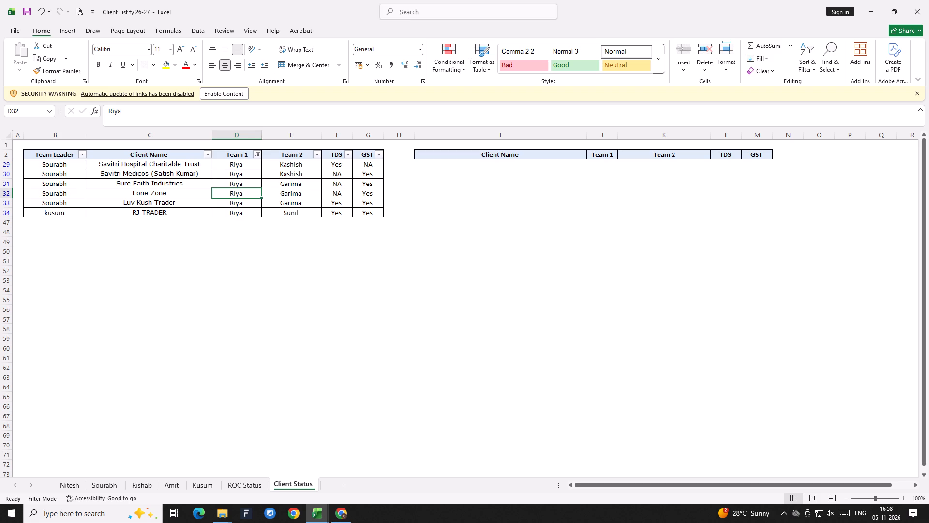
key(Right)
key(Up)
key(Right)
key(Right)
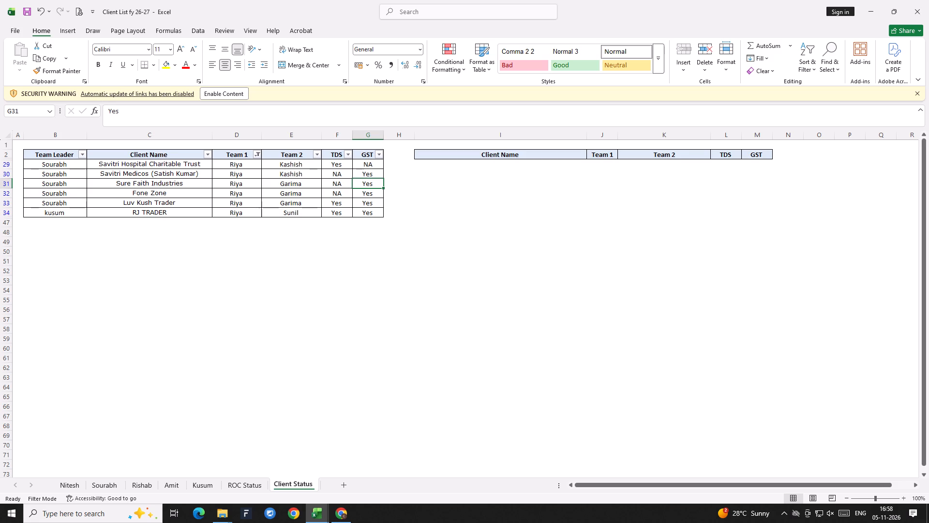
In the client chart workbook, set the TDS status of Savitri Hospital Charitable Trust to Pending and fill the cell yellow.
key(alt+Tab)
click(230, 184)
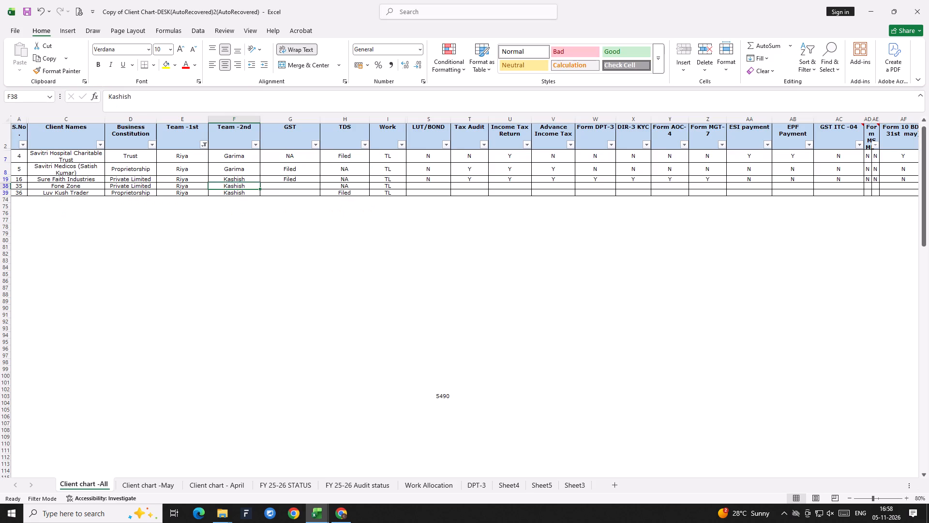
key(Left)
key(Down)
key(Right)
key(Up)
key(Right)
key(Right)
key(Up)
key(Up)
key(Left)
key(Left)
key(Up)
key(Right)
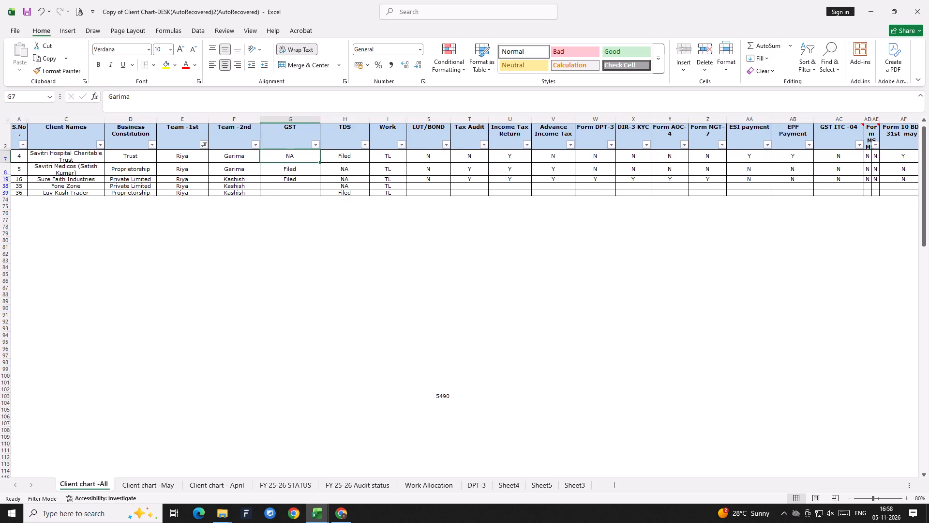
key(Right)
key(Left)
key(Down)
key(Right)
key(Up)
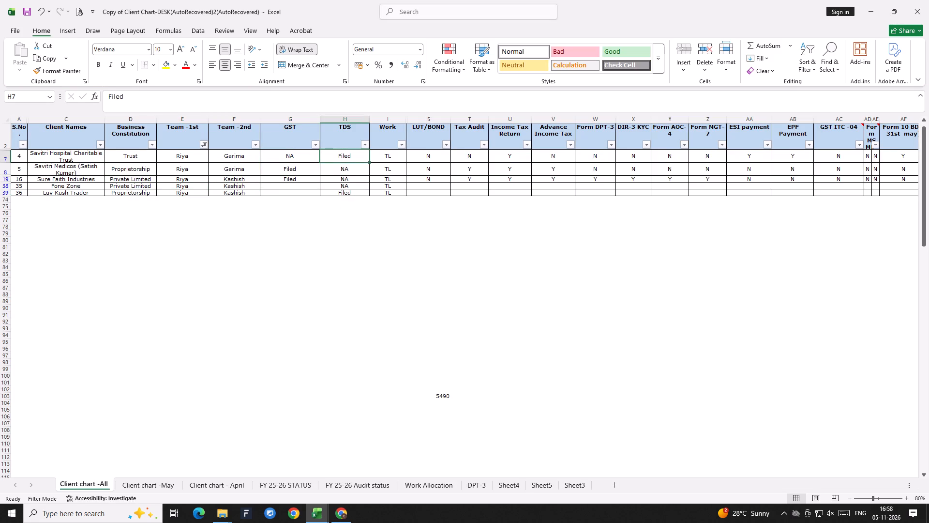
key(Return)
key(Up)
click(166, 72)
click(169, 65)
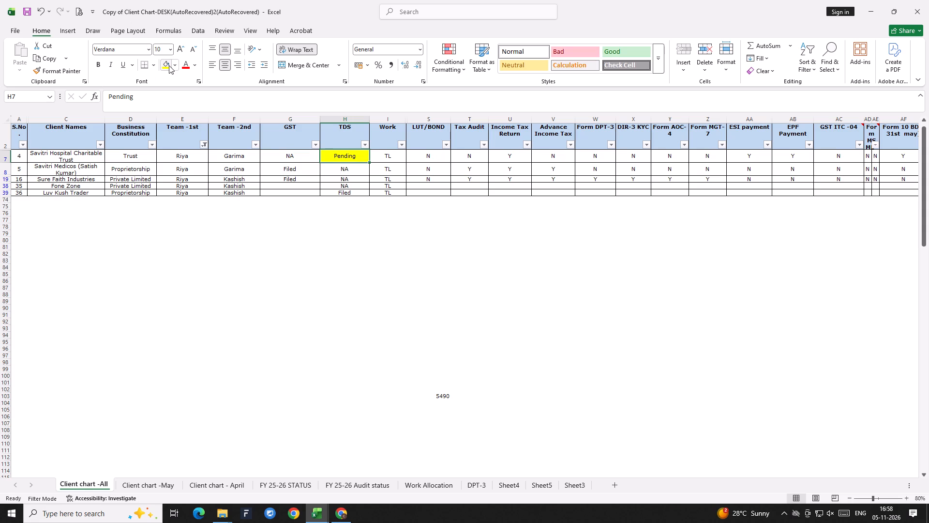
Copy the yellow Pending status into the GST cells of Savitri Medicos and Sure Faith Industries.
key(ctrl+c)
key(Down)
key(Left)
key(ctrl+v)
key(Escape)
key(Down)
key(Down)
key(Left)
key(Left)
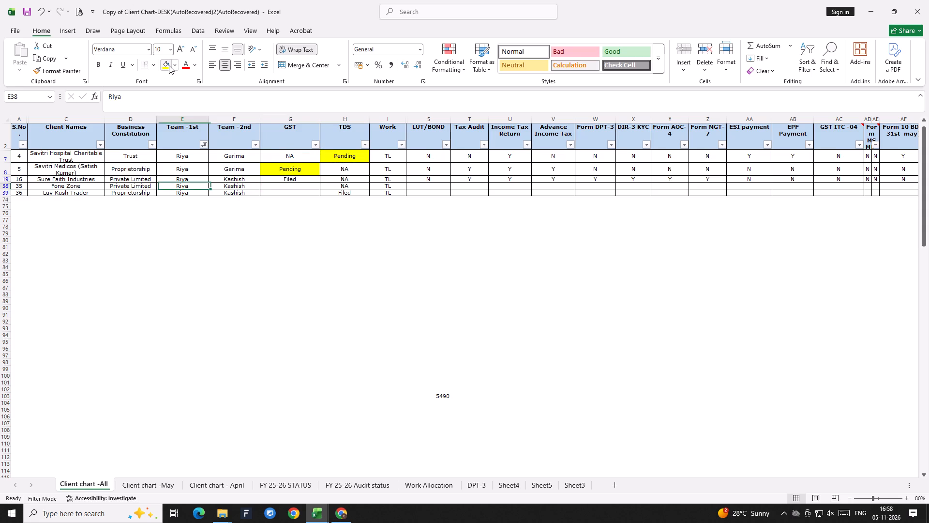
key(Down)
key(Right)
key(Up)
key(Right)
key(Up)
key(Up)
key(ctrl+c)
key(Down)
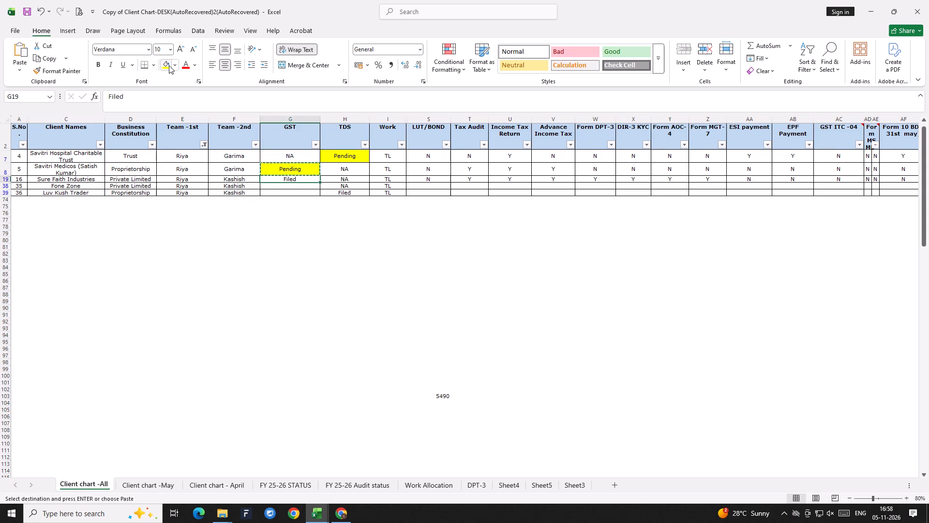
key(ctrl+v)
key(Escape)
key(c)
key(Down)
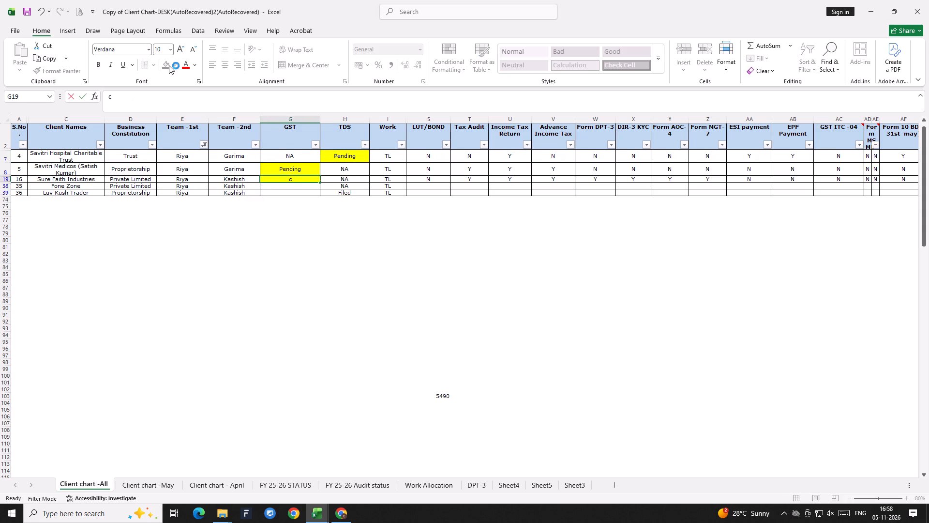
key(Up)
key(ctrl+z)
Copy the yellow Pending status into the GST cells of Fone Zone and Luv Kush Trader.
key(ctrl+c)
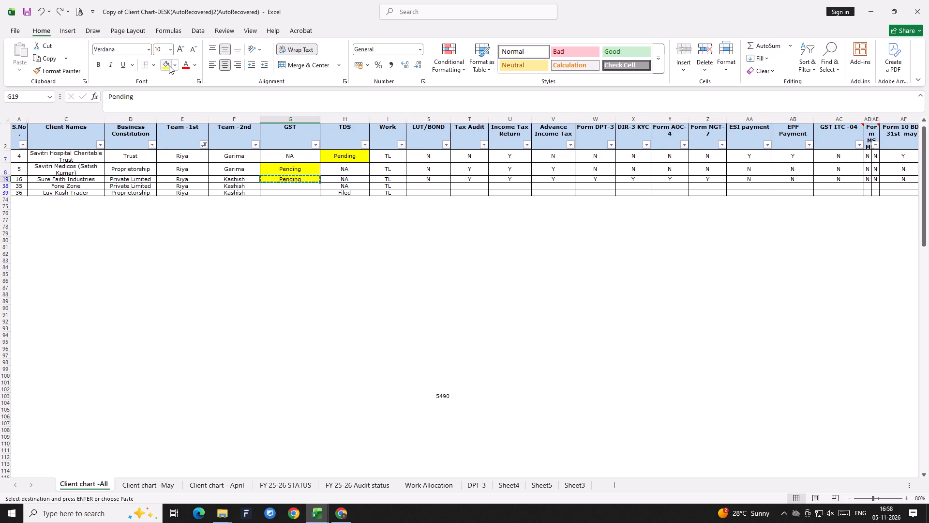
key(Down)
key(ctrl+v)
key(Escape)
key(Down)
key(Down)
key(Right)
key(Up)
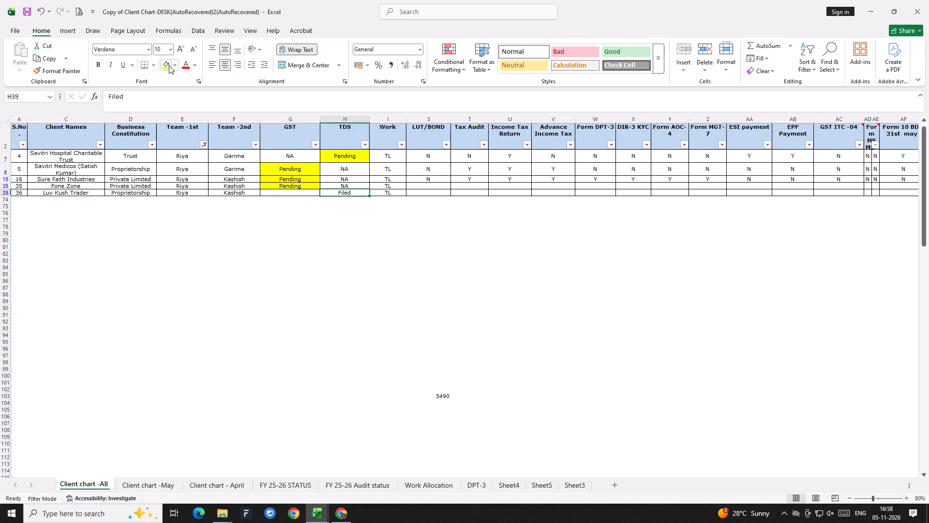
key(Up)
key(Left)
key(Down)
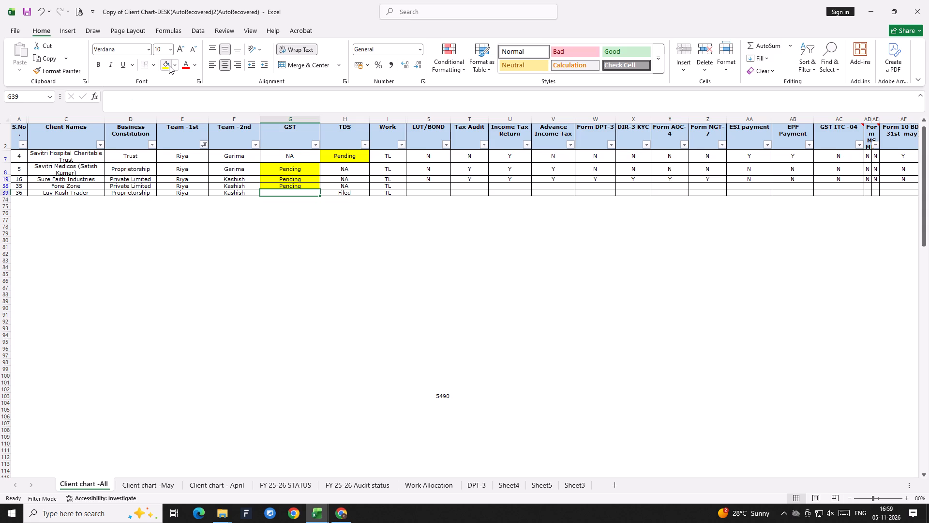
key(Up)
key(ctrl+c)
key(Down)
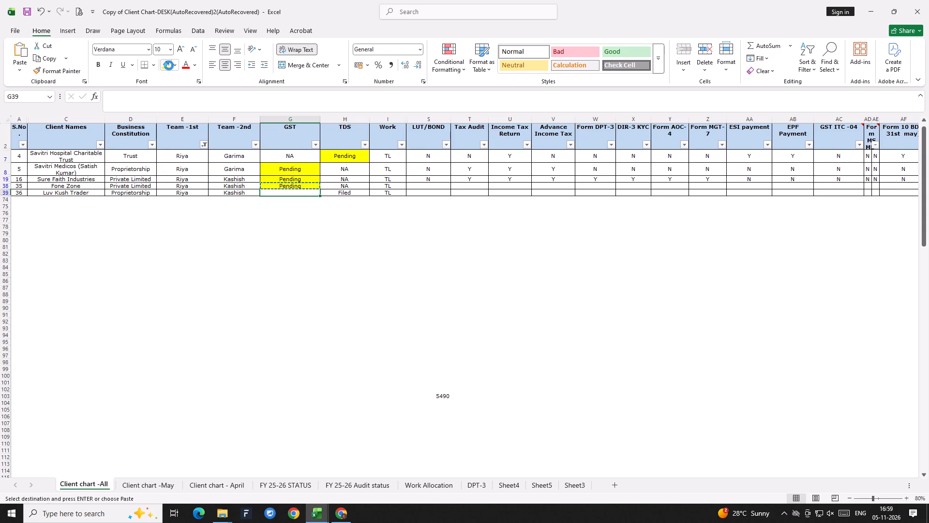
key(ctrl+v)
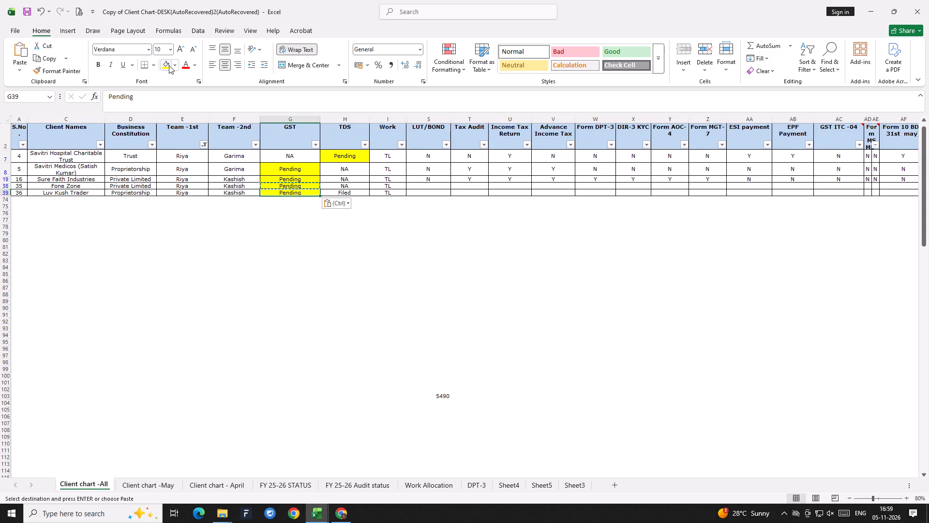
key(Escape)
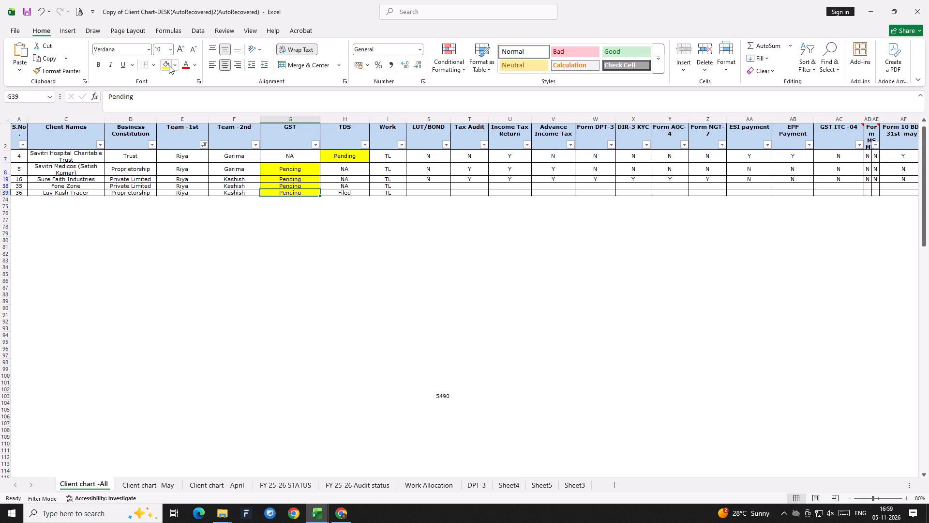
Compare Riya's remaining clients on the Client Status sheet of Client List fy 26-27 with the client chart, including Luv Kush Trader's TDS.
key(alt+Tab)
key(Down)
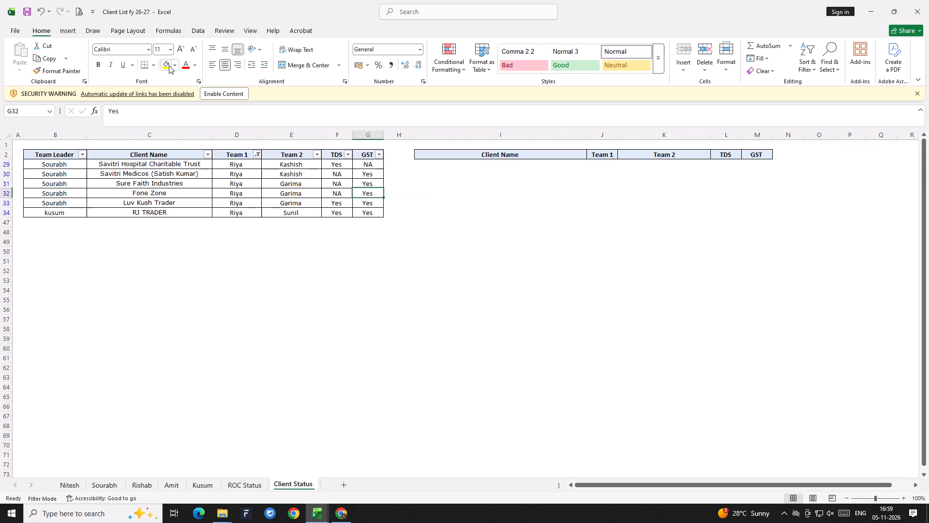
key(Down)
key(Down)
key(Left)
key(Left)
key(Left)
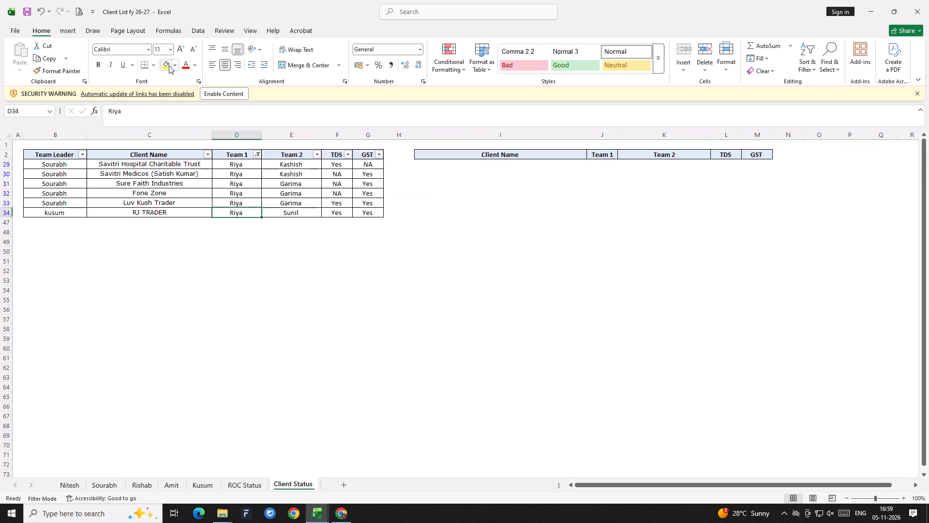
key(alt+Tab)
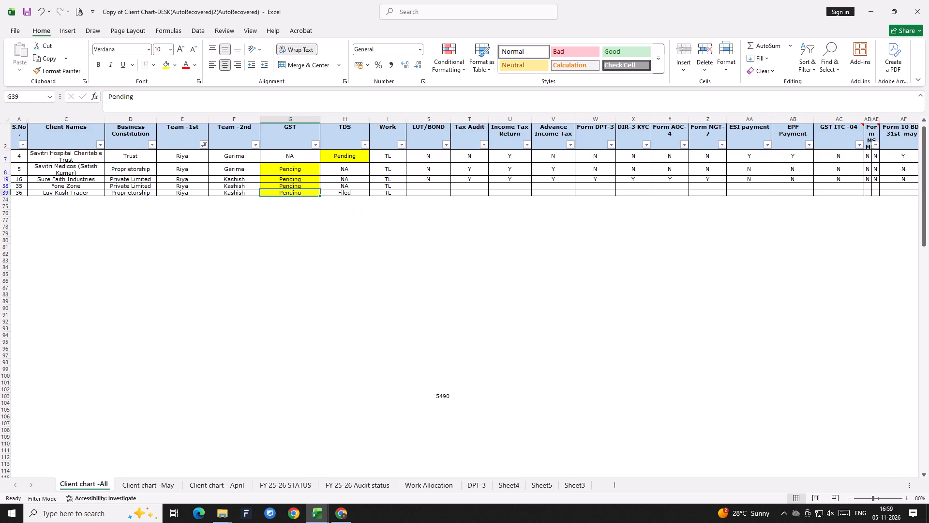
key(Up)
key(Right)
key(Down)
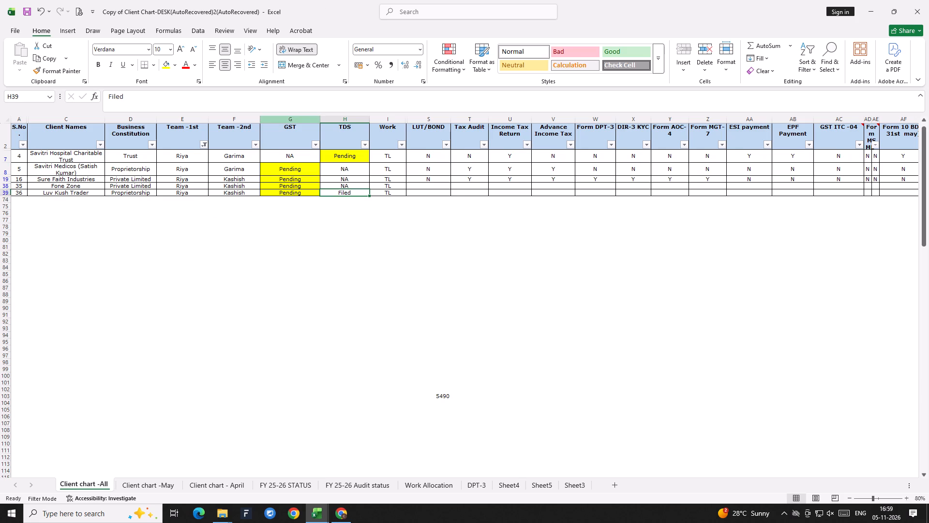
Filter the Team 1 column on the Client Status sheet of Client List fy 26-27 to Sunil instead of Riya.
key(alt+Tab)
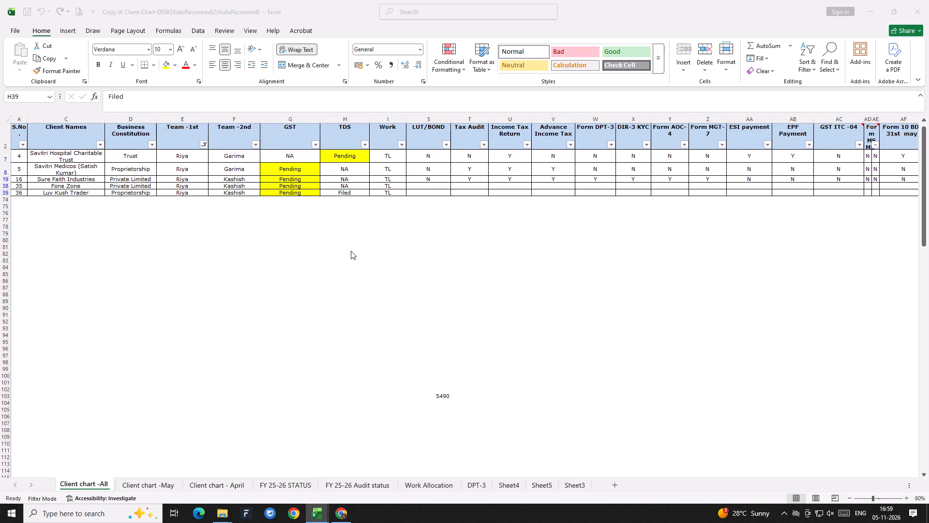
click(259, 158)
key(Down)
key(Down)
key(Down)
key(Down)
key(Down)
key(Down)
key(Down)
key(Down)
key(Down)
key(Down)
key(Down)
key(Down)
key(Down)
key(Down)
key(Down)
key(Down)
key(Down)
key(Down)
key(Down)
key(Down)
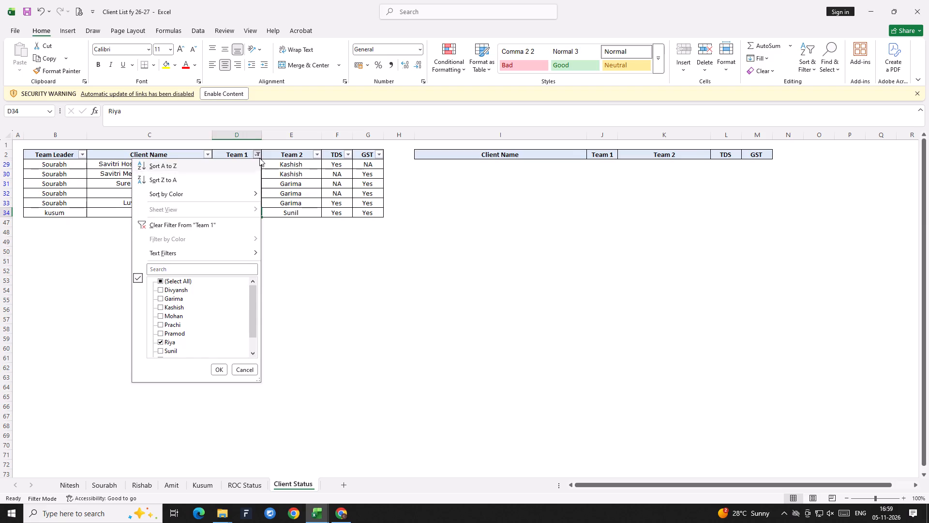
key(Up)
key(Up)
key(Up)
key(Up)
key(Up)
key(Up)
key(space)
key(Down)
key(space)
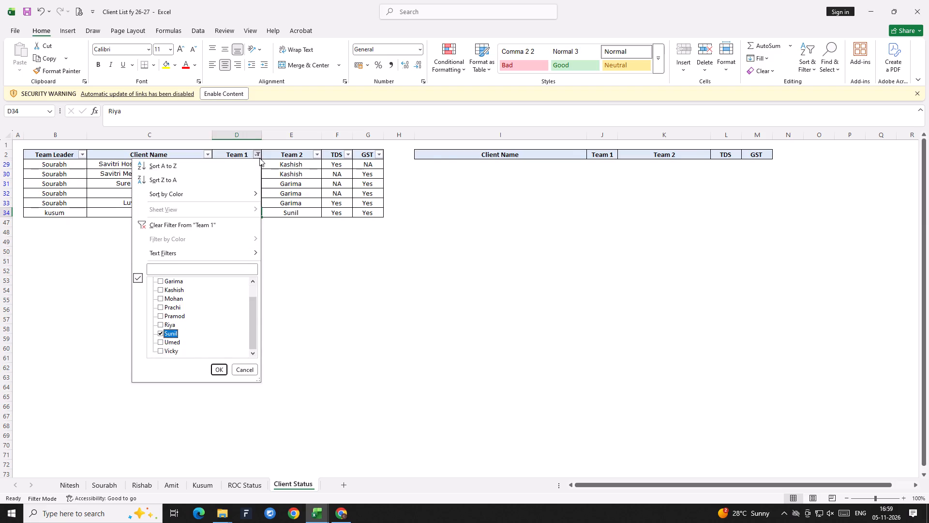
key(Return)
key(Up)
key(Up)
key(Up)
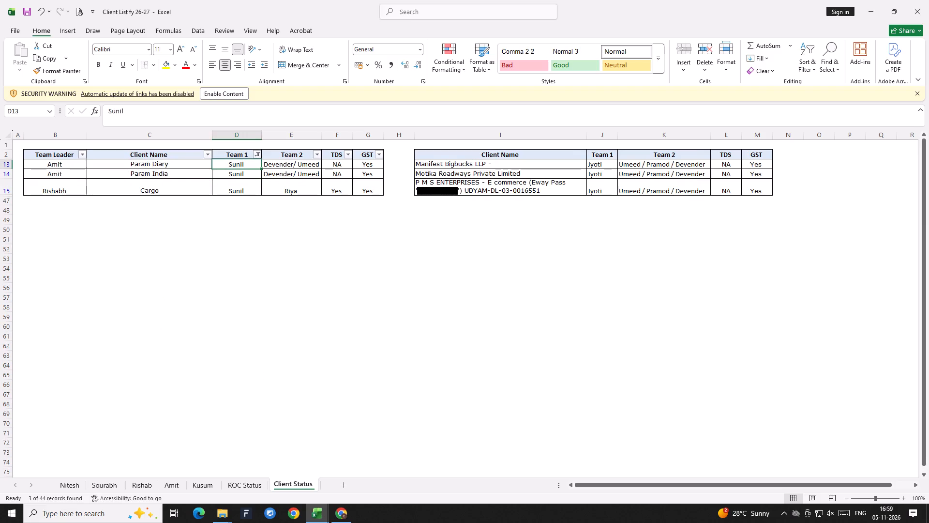
Filter the Team 1 column on the Client Status sheet to Umed instead of Sunil.
click(259, 158)
key(Down)
key(Down)
key(Down)
key(Down)
key(Down)
key(Down)
key(Down)
key(Down)
key(Down)
key(Down)
key(Down)
key(Down)
key(Down)
key(Down)
key(Down)
key(Down)
key(Down)
key(Down)
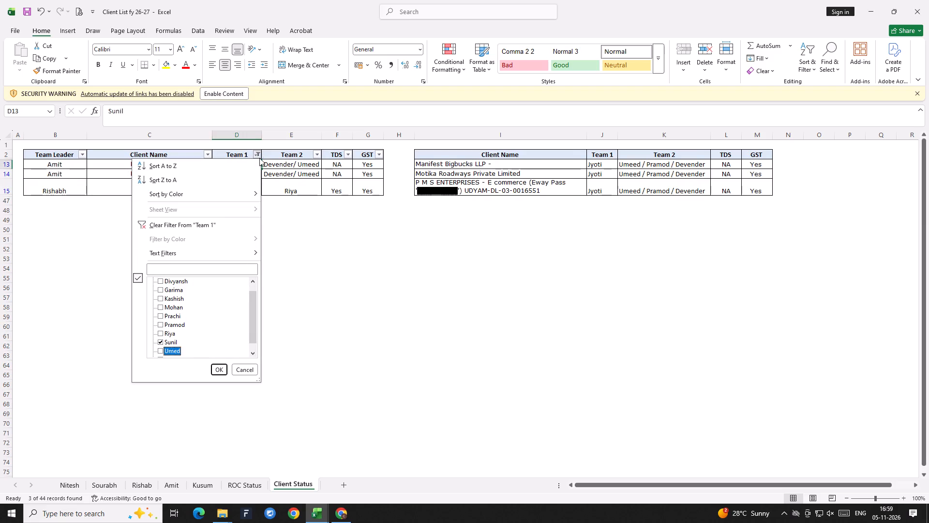
key(Up)
key(space)
key(Down)
key(space)
key(Return)
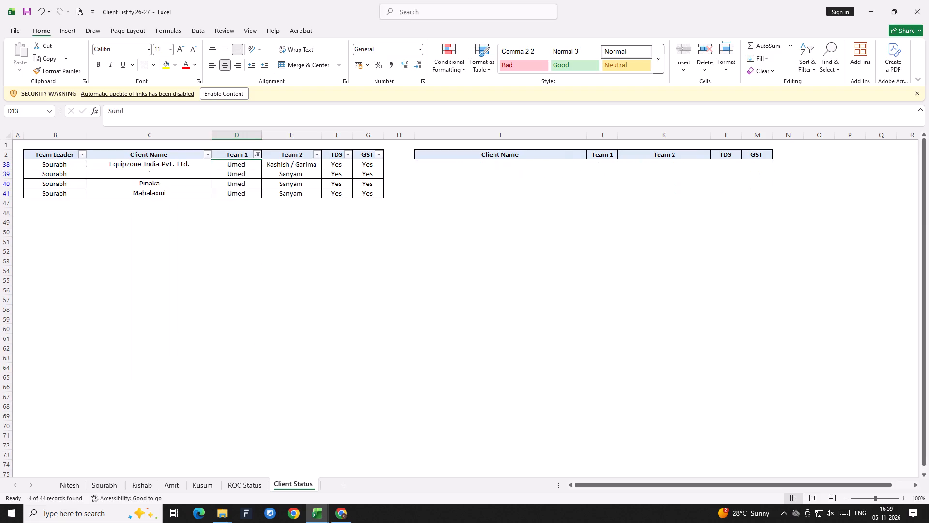
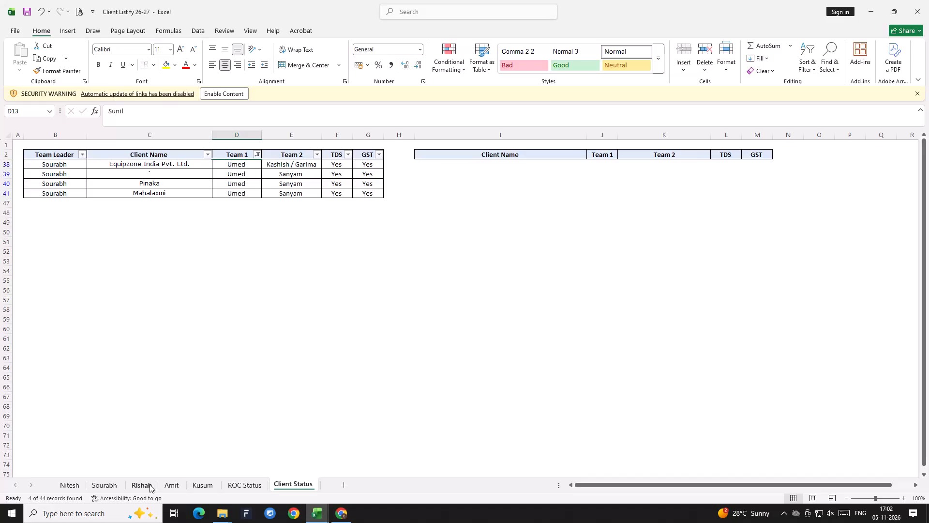
Check the Sourabh sheet's tax audit client list and its Name of Assessee filter, then return to the Client Status sheet.
click(145, 488)
click(107, 481)
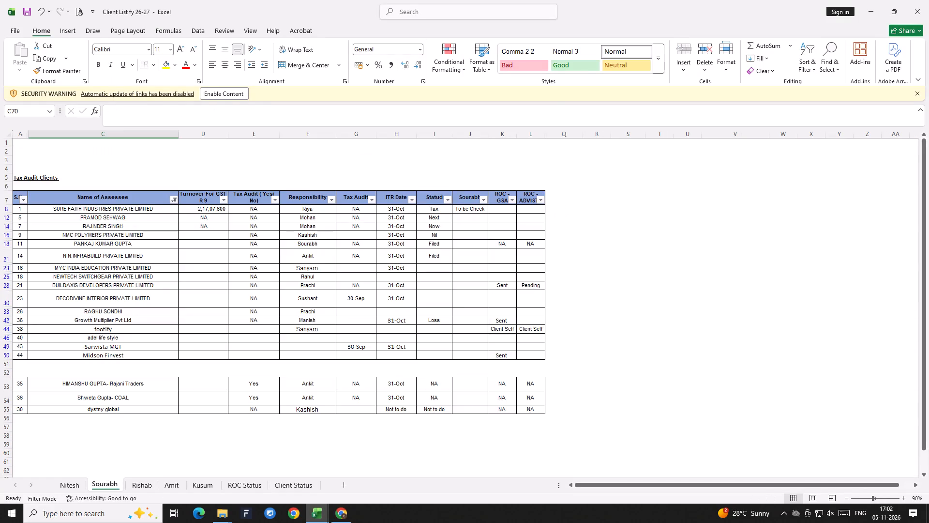
click(421, 222)
click(175, 197)
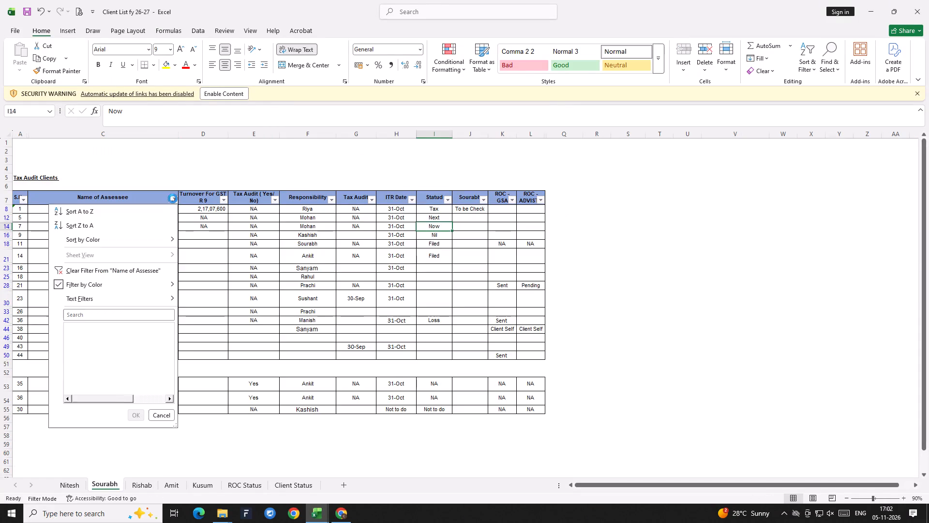
click(298, 317)
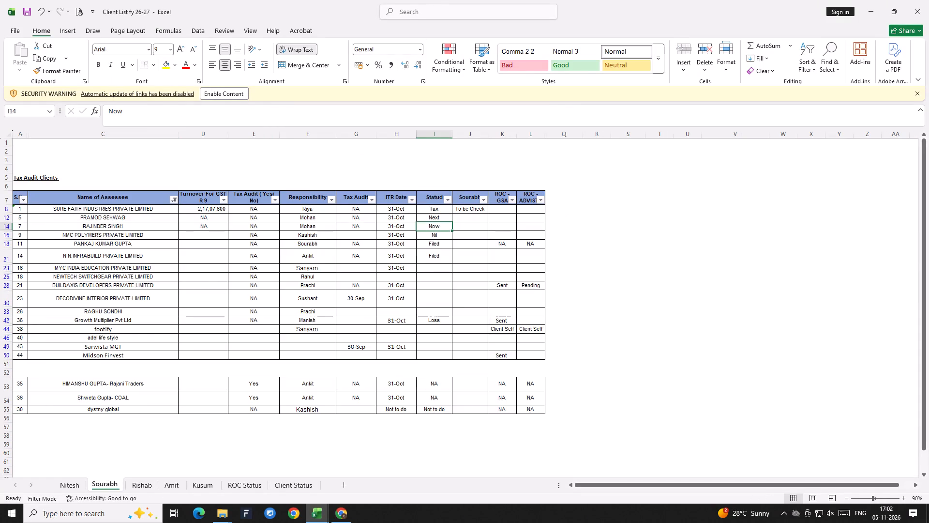
click(302, 484)
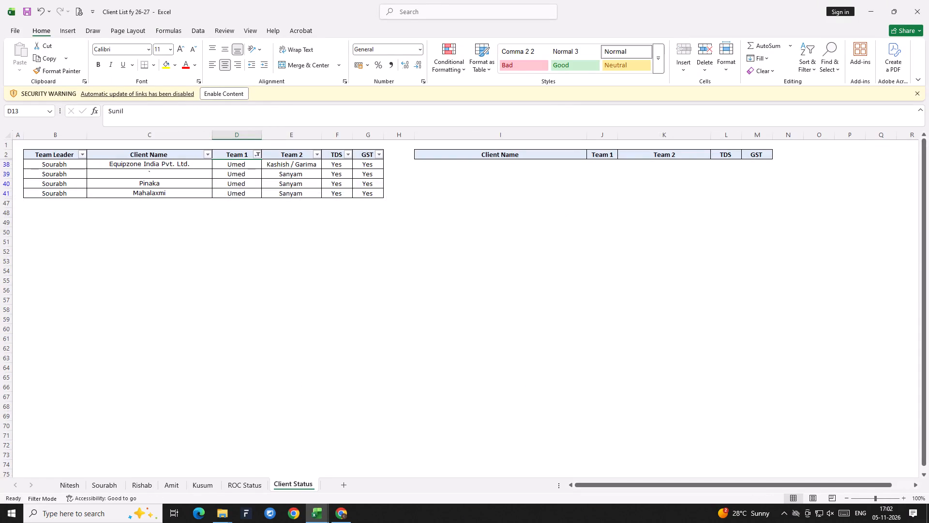
Open the TAX AUDIT 22 workbook from the Downloads folder in File Explorer.
click(221, 516)
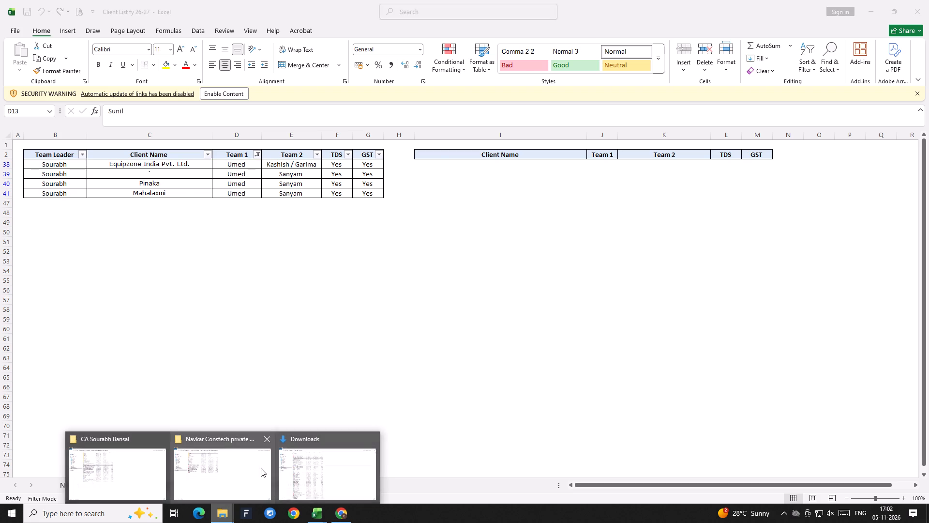
click(252, 466)
click(45, 149)
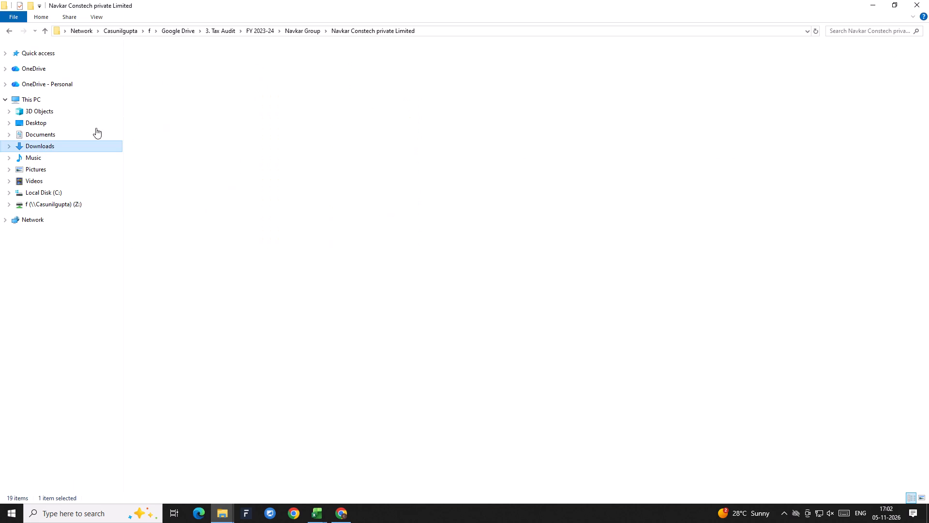
click(170, 83)
key(Down)
key(Down)
key(Down)
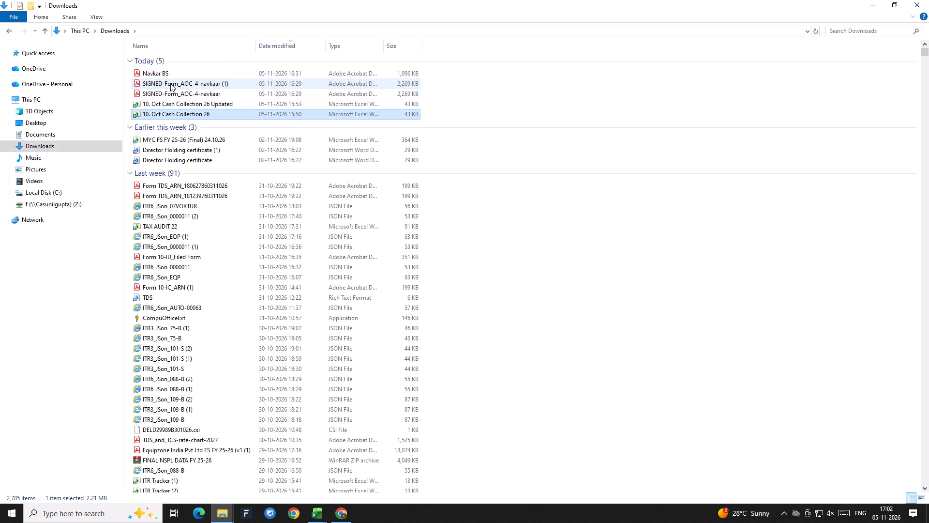
key(Down)
key(Down)
key(Down)
key(Down)
key(Down)
key(Down)
key(Down)
key(Down)
key(Down)
key(Down)
key(Return)
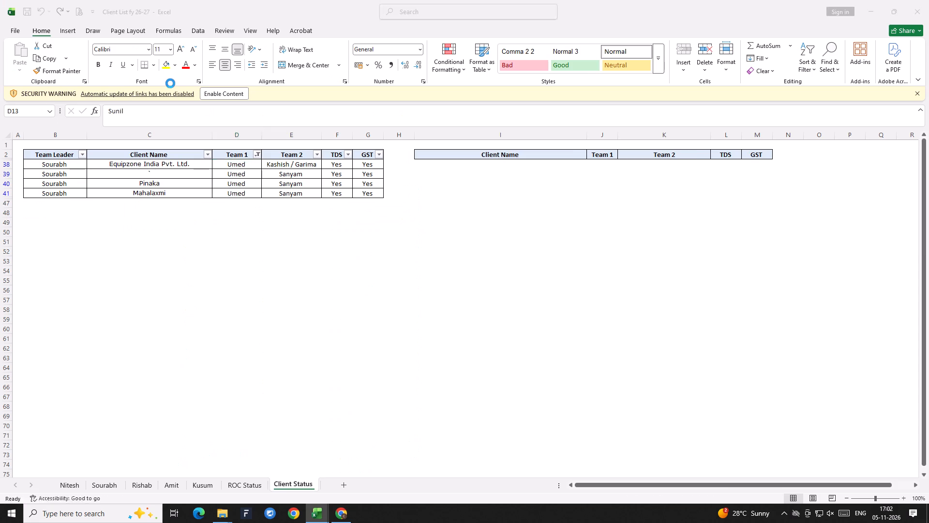
Examine the clients, responsibilities and filing statuses on the Sourabh sheet of TAX AUDIT 22.
scroll(385, 323, down, 9)
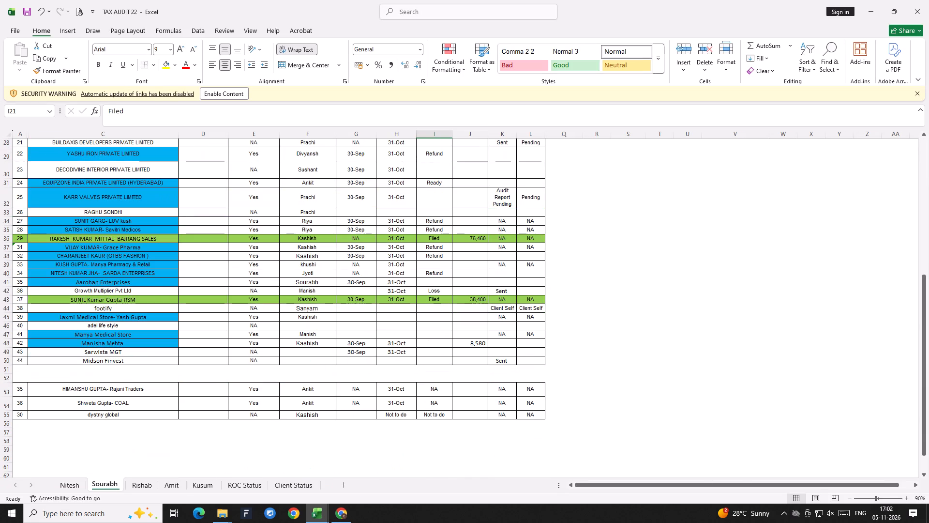
scroll(126, 390, up, 5)
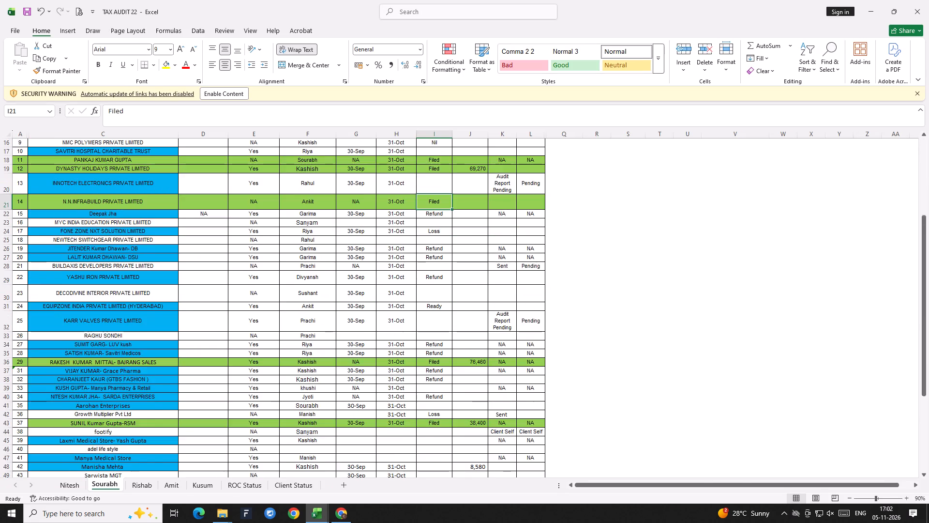
scroll(165, 353, up, 6)
click(441, 208)
key(Left)
key(Left)
key(Left)
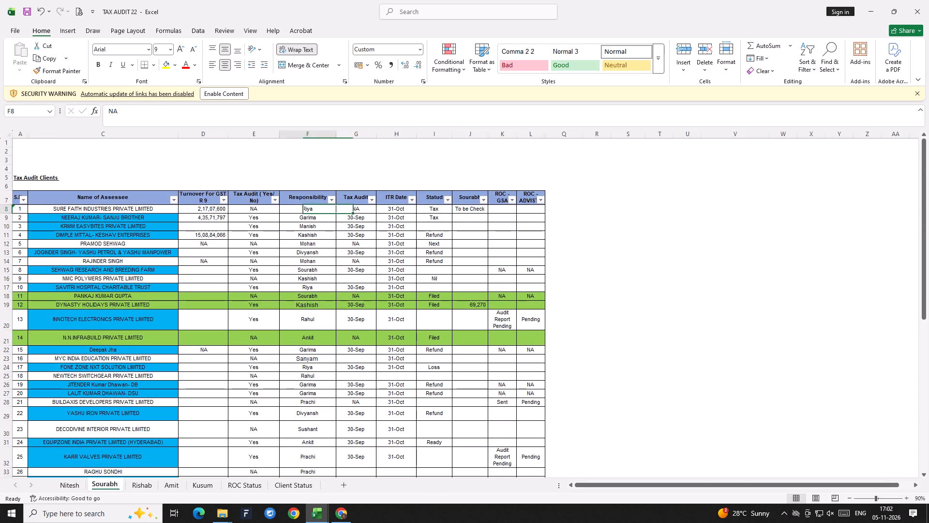
key(Left)
key(Left)
key(Left)
key(Down)
click(884, 14)
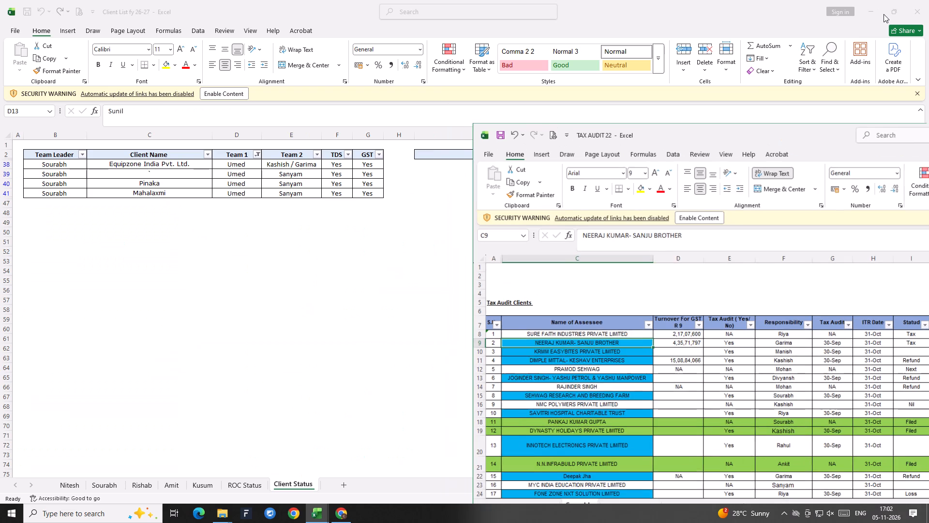
click(915, 137)
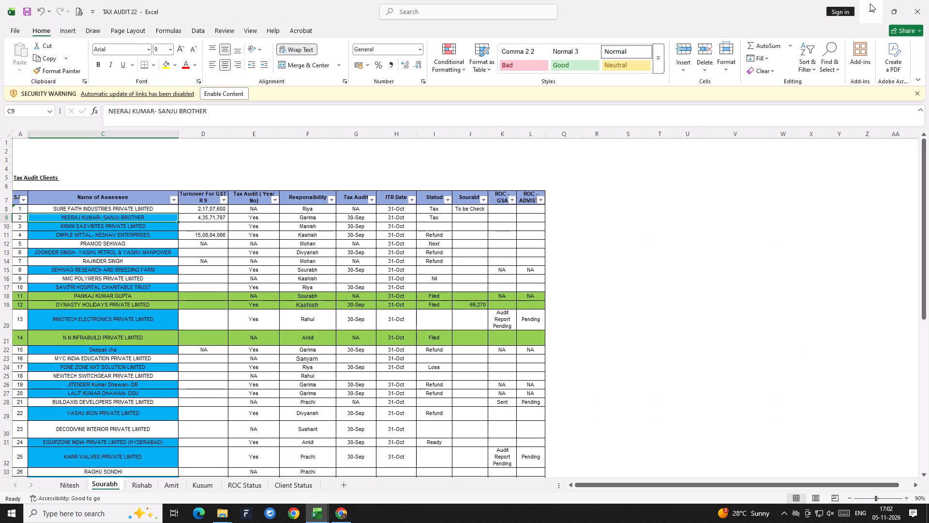
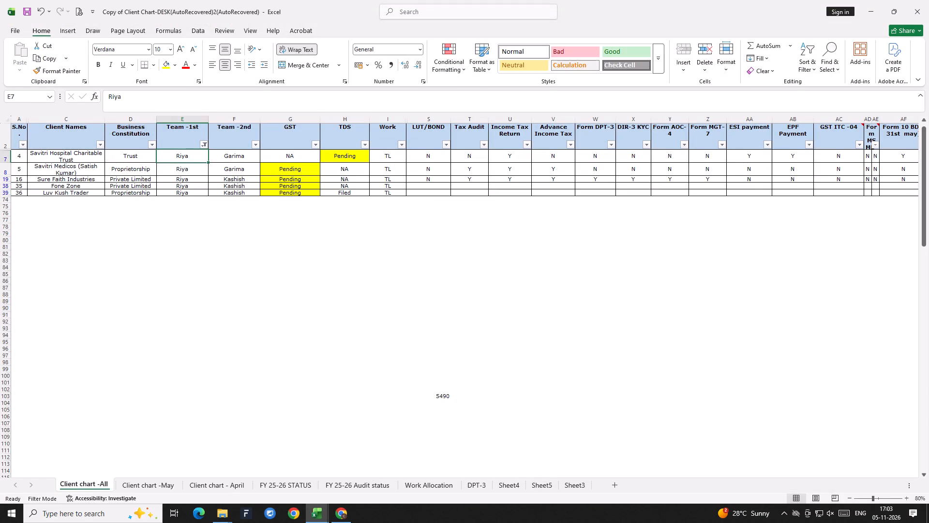
Change the Team -1st filter on the Client chart -All sheet from Riya to another team member near the end of the list.
click(204, 148)
key(Down)
key(Down)
key(Down)
key(Down)
key(Down)
key(Down)
key(Down)
key(Down)
key(Down)
key(Down)
key(Down)
key(Down)
key(Down)
key(Down)
key(Down)
key(Down)
key(Down)
key(Down)
key(Down)
key(Down)
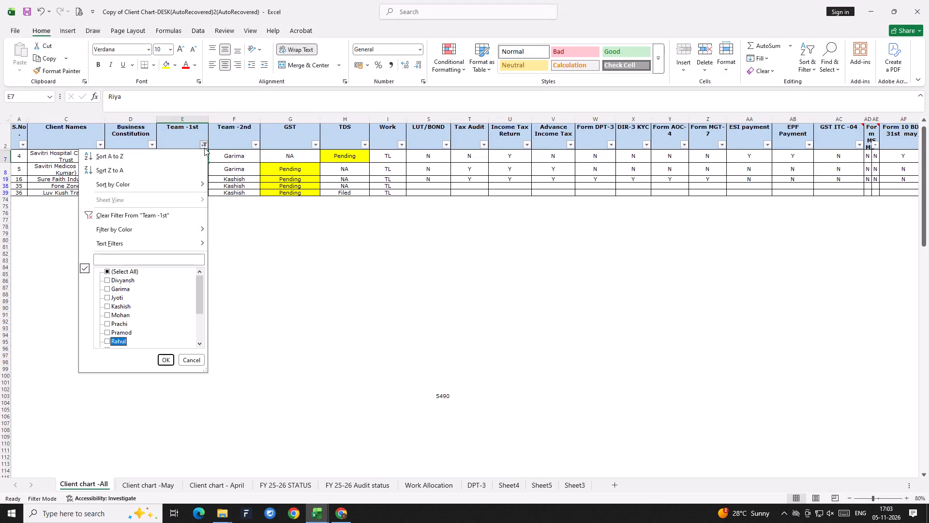
key(Up)
key(Up)
key(Up)
key(Up)
key(space)
key(Down)
key(Down)
key(Down)
key(Down)
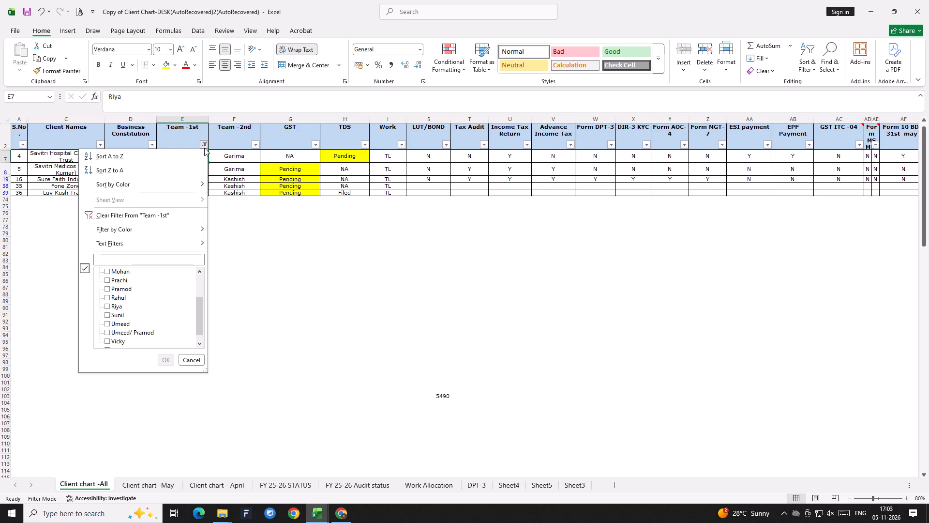
key(Down)
key(Down)
key(Up)
key(Up)
key(space)
key(Return)
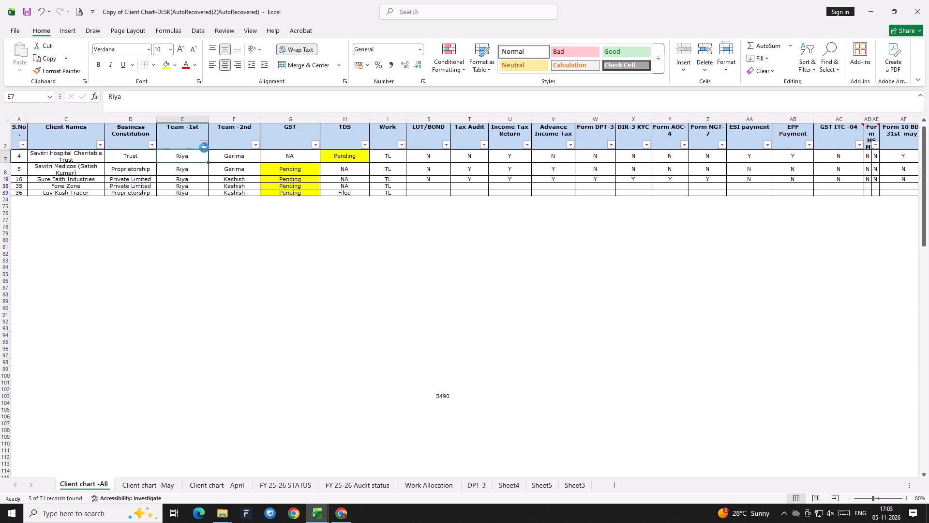
Reopen the Team -1st filter and go through its team member list to change the selection.
click(204, 148)
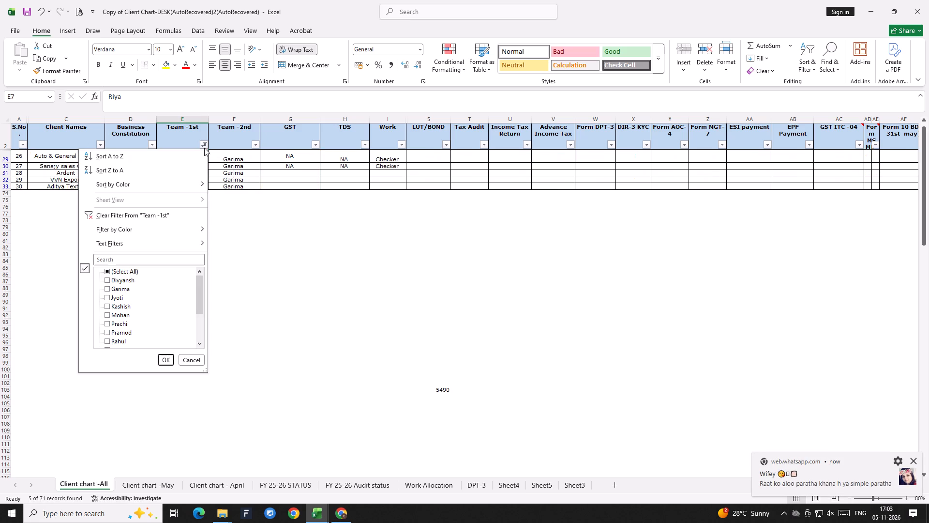
key(Down)
key(Down)
key(Down)
key(Down)
key(Down)
key(Down)
key(Down)
key(Down)
key(Down)
key(Down)
key(Down)
key(Down)
key(Down)
key(Down)
key(Up)
key(Up)
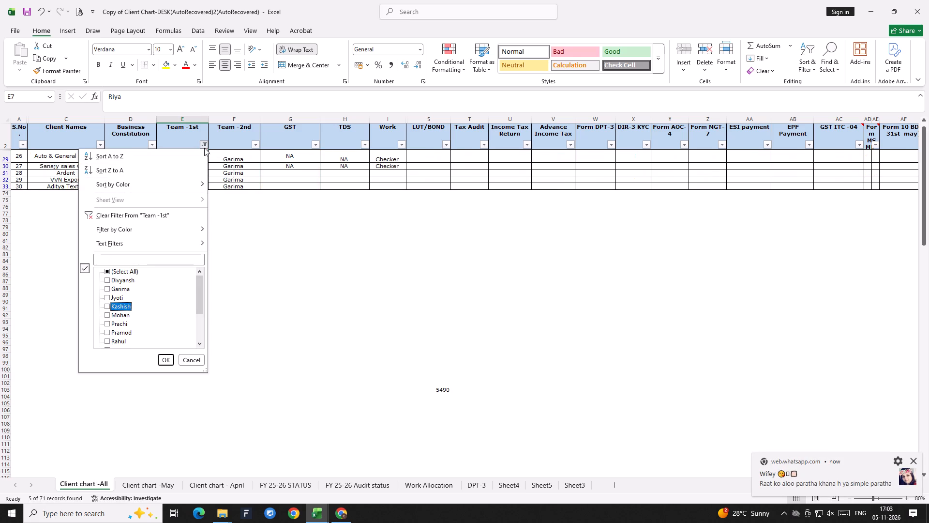
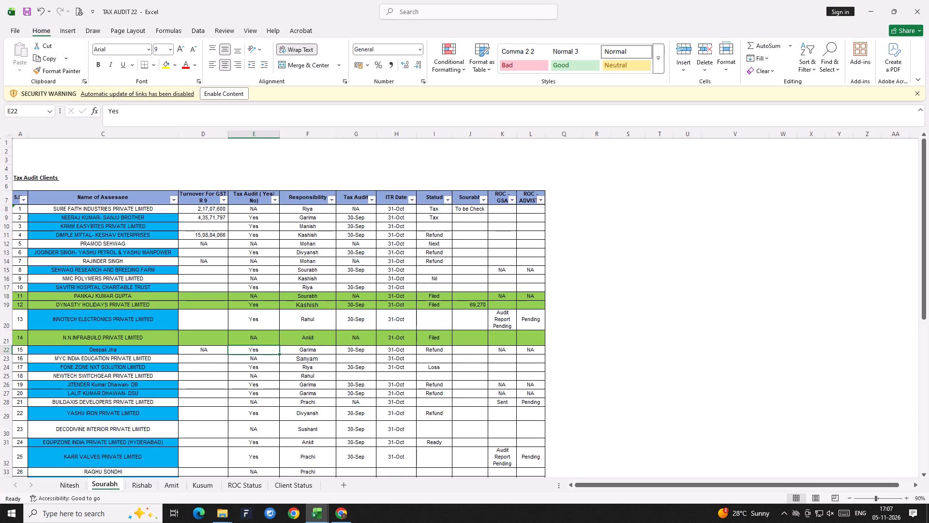
Look through the tax audit client list on the Sourabh sheet, checking the Statud column entries.
key(Right)
key(Up)
key(Right)
key(Up)
key(Right)
key(Up)
key(Right)
key(Up)
key(Up)
key(Up)
key(Up)
key(Up)
key(Down)
key(Down)
key(Down)
key(Down)
key(Down)
key(Down)
key(Down)
key(Down)
key(Down)
key(Down)
key(Down)
key(Down)
key(Down)
key(Down)
key(Down)
key(Down)
key(Down)
key(Down)
key(Down)
key(Down)
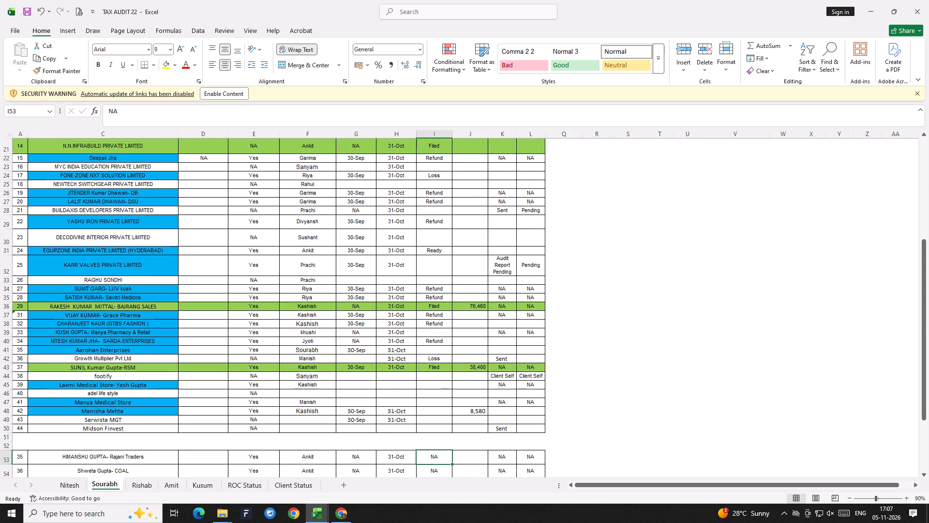
key(Up)
key(Up)
key(Up)
key(Up)
key(Up)
key(Up)
key(Up)
key(Up)
key(Up)
key(Up)
key(Up)
key(Up)
key(Up)
key(Up)
key(Up)
key(Up)
key(Up)
key(Up)
key(Up)
key(Up)
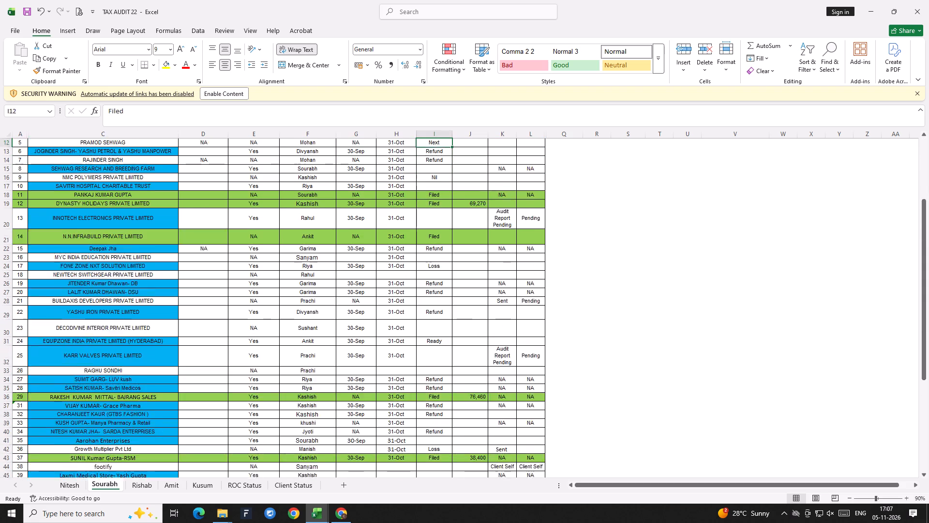
key(Up)
key(Up)
key(Up)
key(Up)
key(Up)
key(Up)
key(Up)
key(Up)
key(Up)
key(Up)
key(Down)
key(Down)
key(Down)
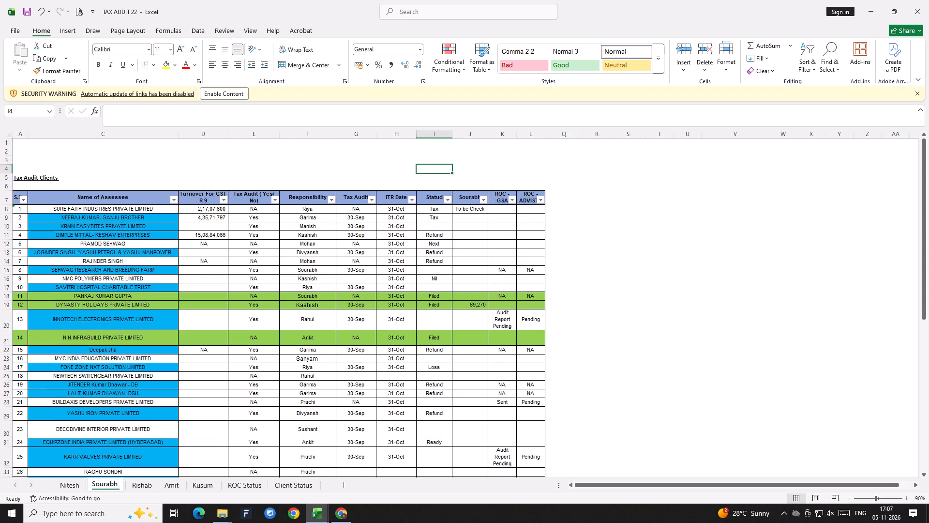
key(Down)
key(Down)
key(Down)
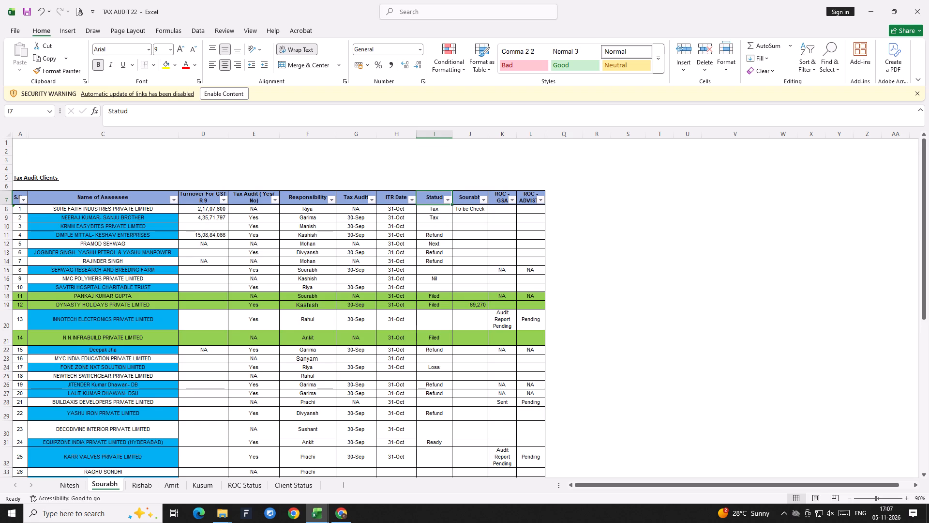
key(Down)
key(Down)
key(Right)
key(Up)
key(Up)
key(Left)
key(Down)
key(Left)
key(Left)
key(Right)
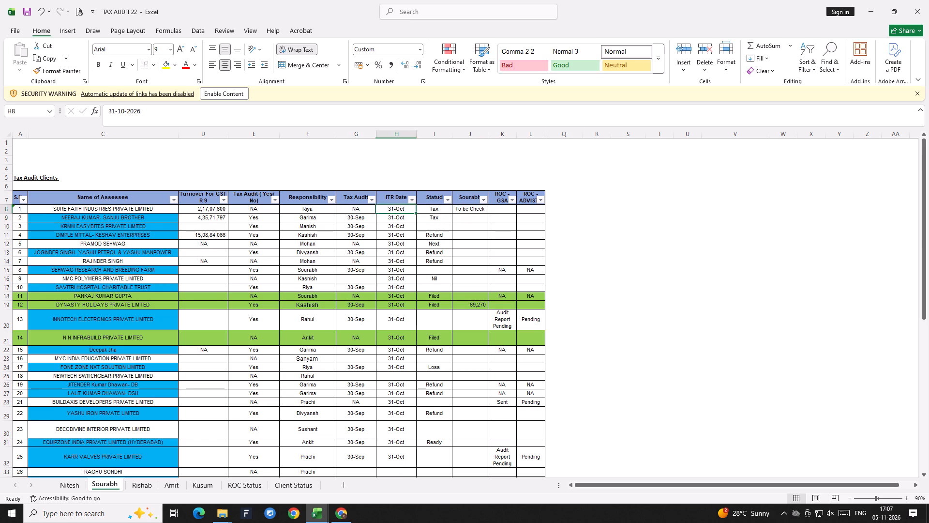
Copy an existing Filed status into the Statud cell of SURE FAITH INDUSTRIES PRIVATE LIMITED on the Sourabh sheet.
key(Down)
key(Down)
key(Down)
key(Down)
key(Down)
key(Down)
key(Down)
key(Down)
key(Down)
key(Down)
key(Right)
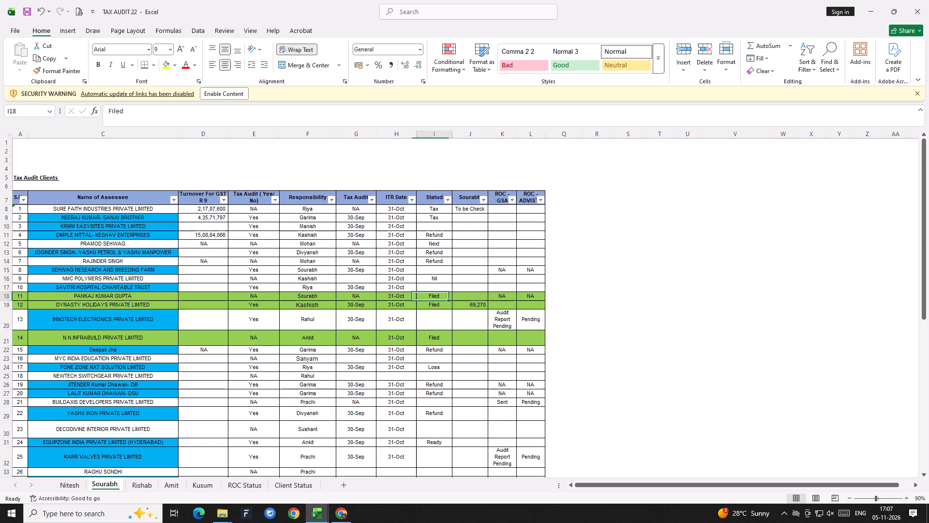
text(xc)
key(Escape)
key(ctrl+c)
key(Up)
key(Up)
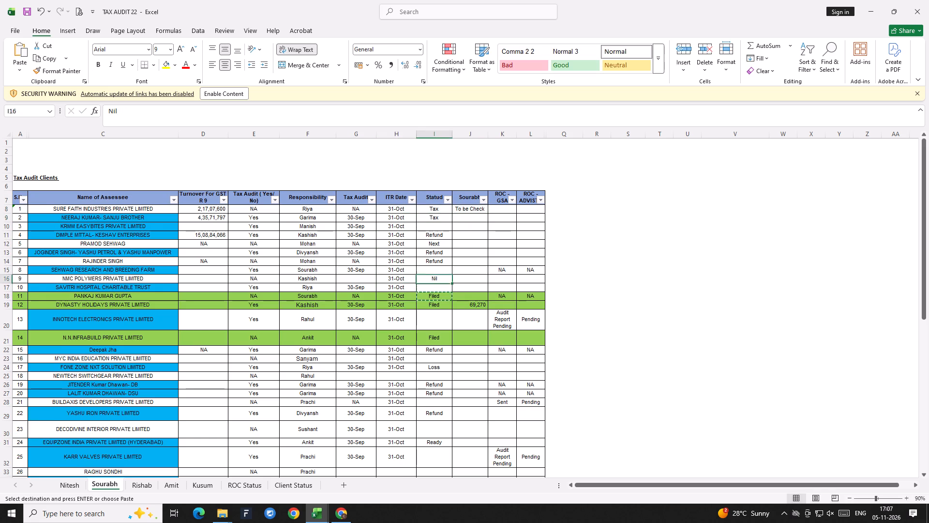
key(Up)
key(Up)
key(Up)
key(Up)
key(Up)
key(Up)
key(Up)
key(Up)
key(ctrl+v)
key(Escape)
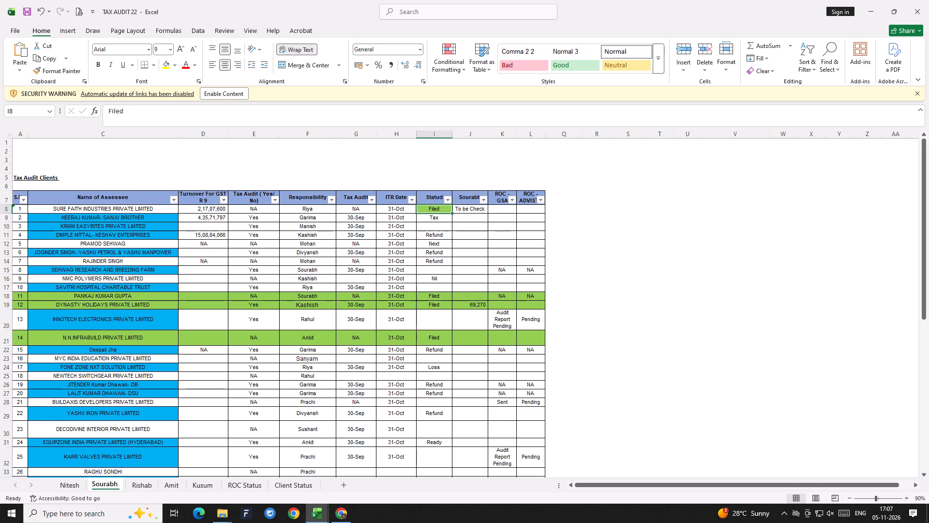
Fill the entire SURE FAITH INDUSTRIES PRIVATE LIMITED row, from serial number to the last ROC column, with the green used for filed clients.
key(Left)
key(Left)
key(Left)
key(Left)
key(Left)
key(Left)
key(Left)
key(Left)
key(shift+Right)
key(shift+Right)
key(shift+Right)
key(shift+Right)
key(shift+Right)
key(shift+Right)
key(shift+Right)
key(shift+Right)
key(shift+Right)
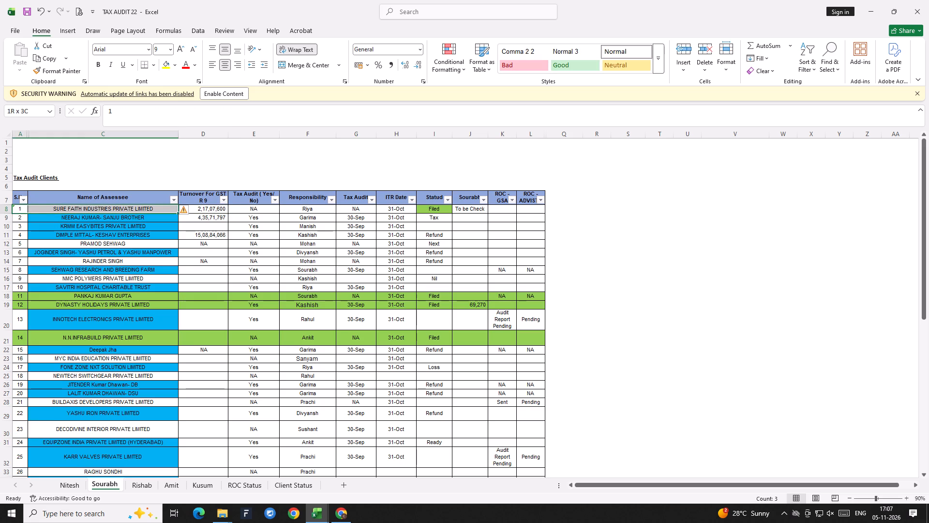
key(shift+Right)
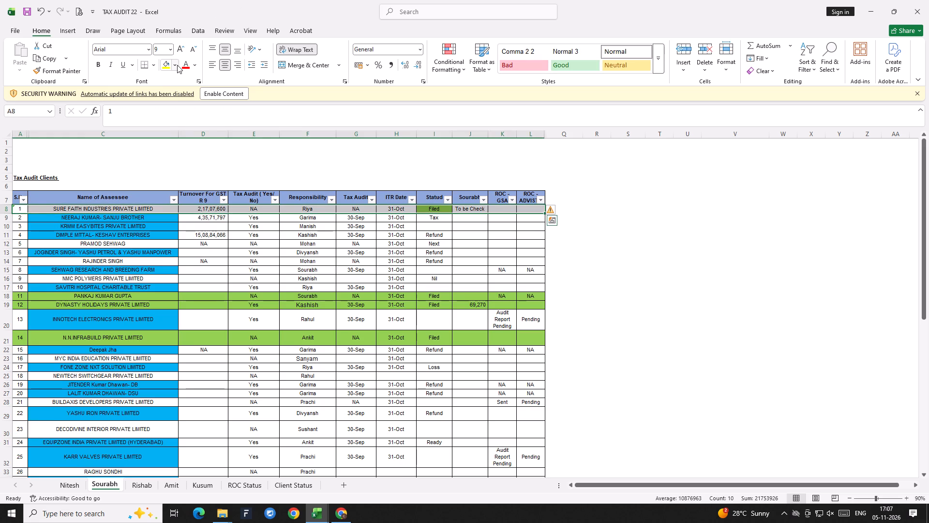
click(177, 66)
click(224, 212)
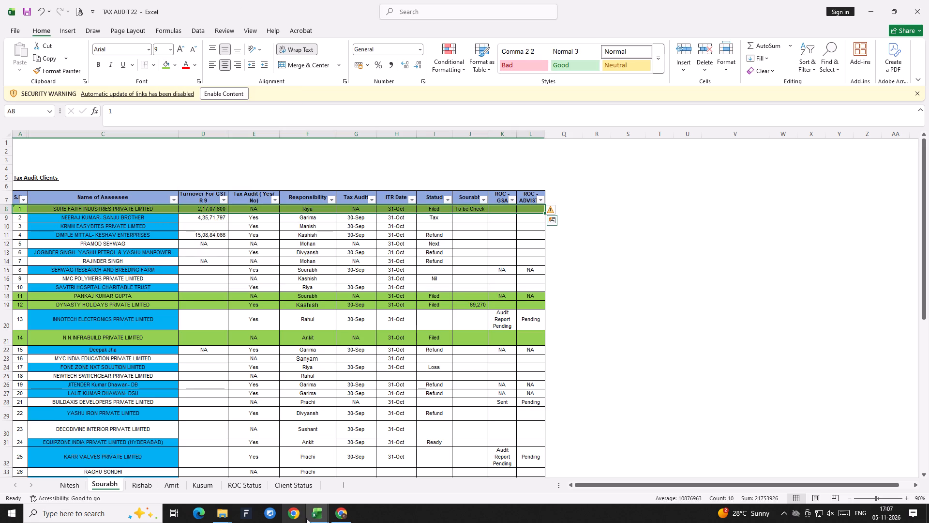
Check the Client chart -All sheet, switch to the Client List fy 26-27 workbook and clear the filter on its Client Status sheet.
click(311, 515)
click(401, 471)
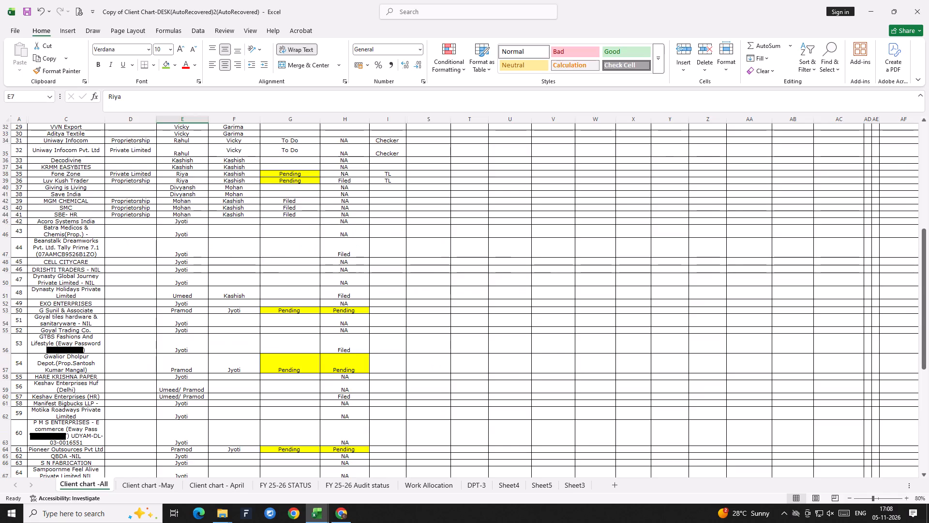
click(261, 283)
click(320, 508)
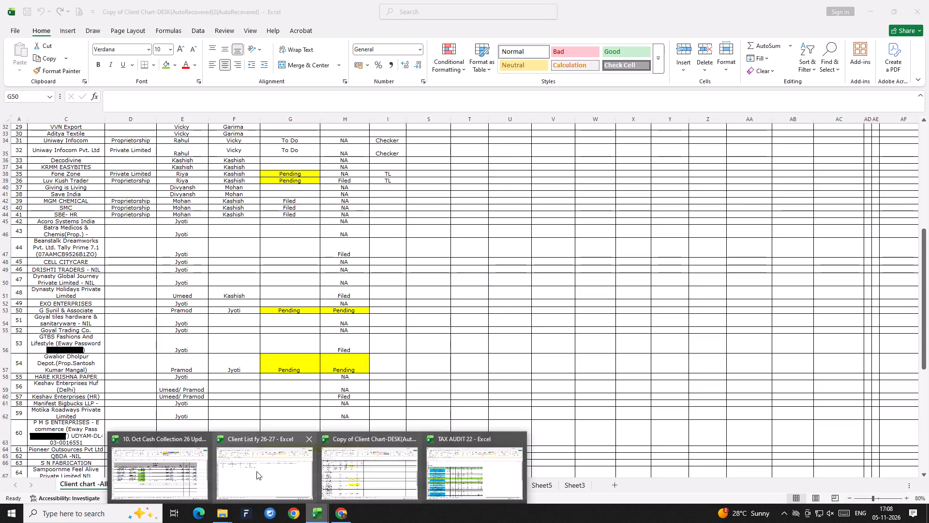
click(256, 471)
key(alt+a)
key(alt+c)
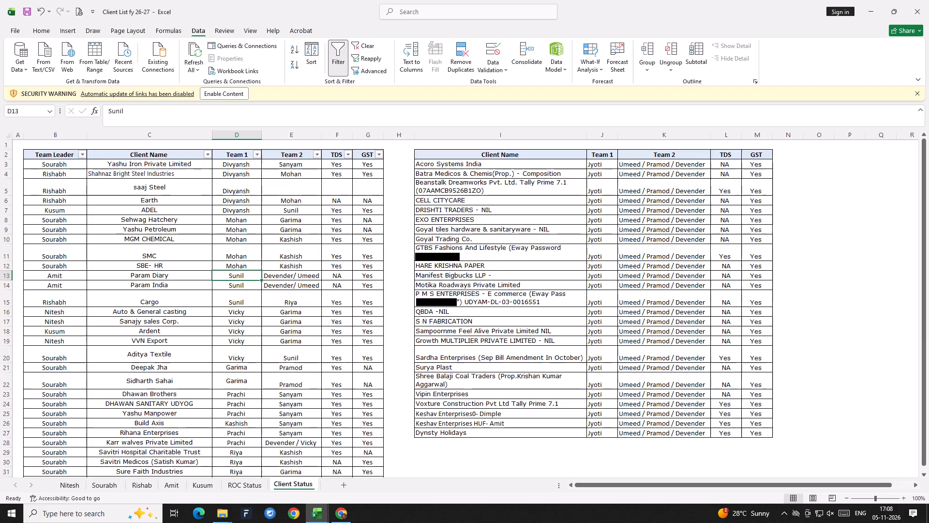
Search the Client Status sheet for "inno" to locate the client's entry.
click(190, 196)
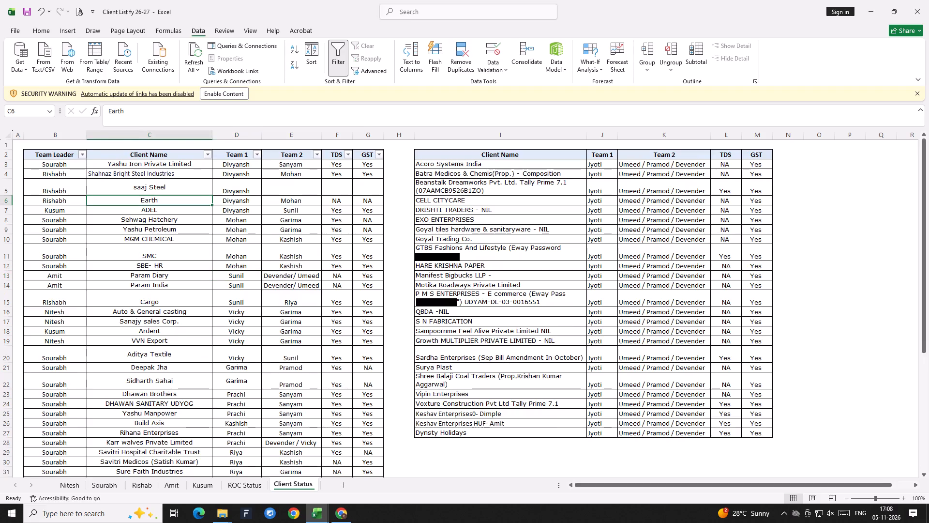
key(ctrl+f)
text(inn)
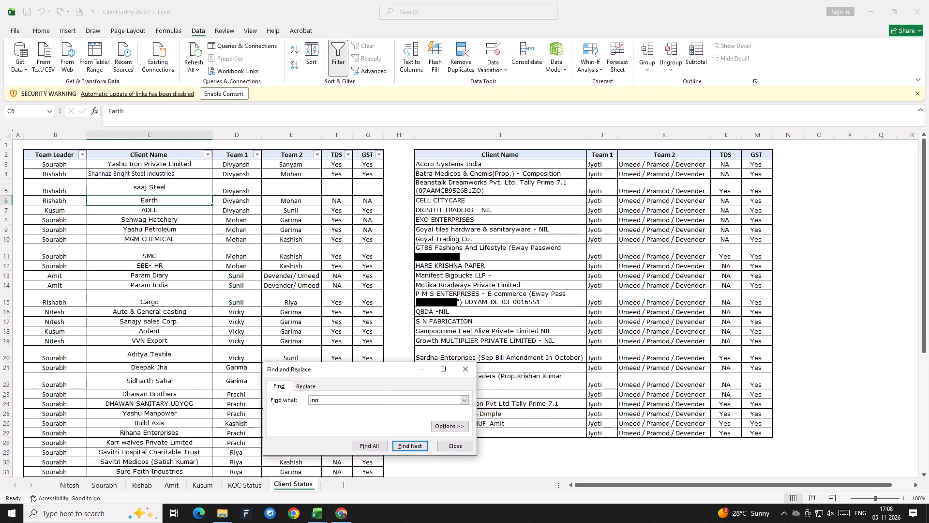
key(o)
key(Return)
key(Escape)
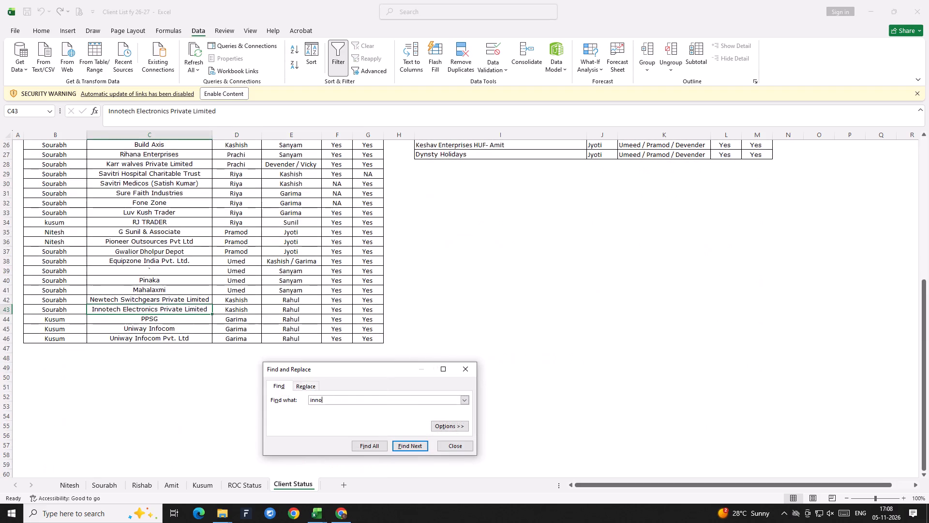
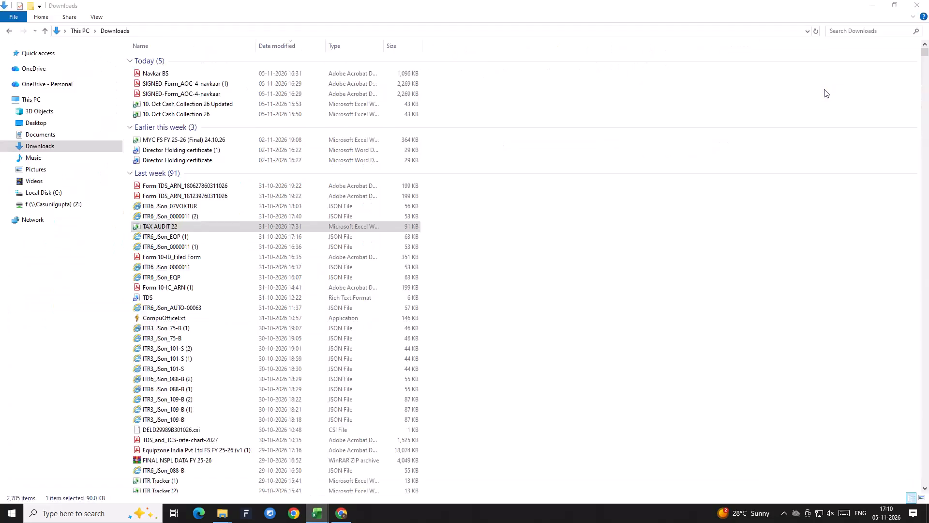
Open the shared Google Drive folder on the network f drive in File Explorer and maximize its window.
key(super+r)
key(Return)
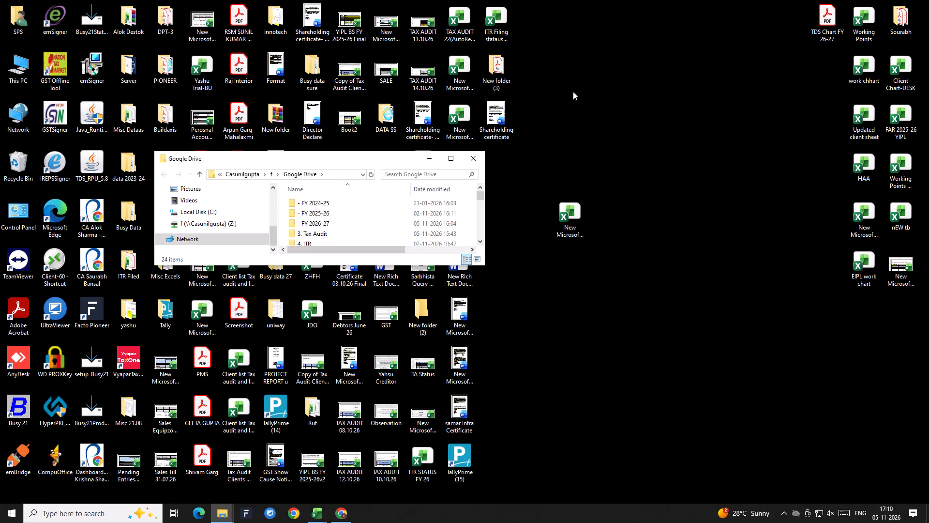
click(449, 161)
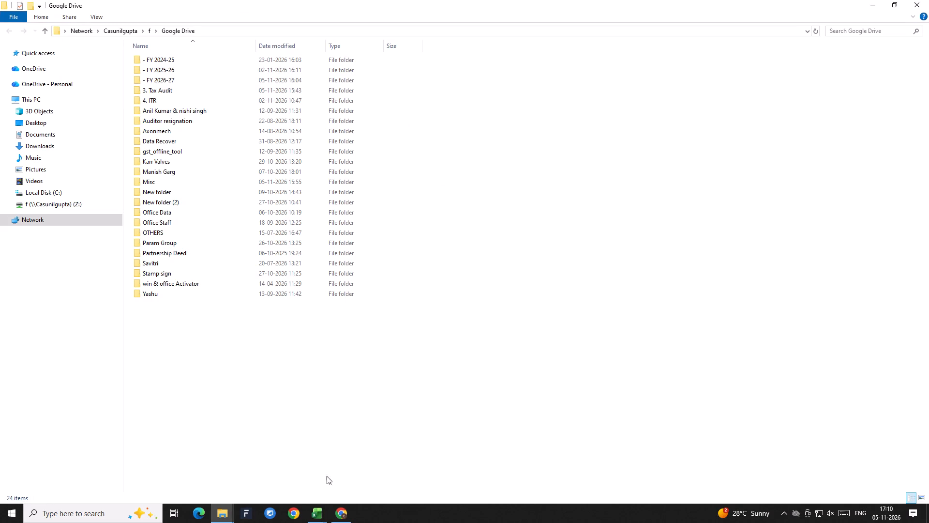